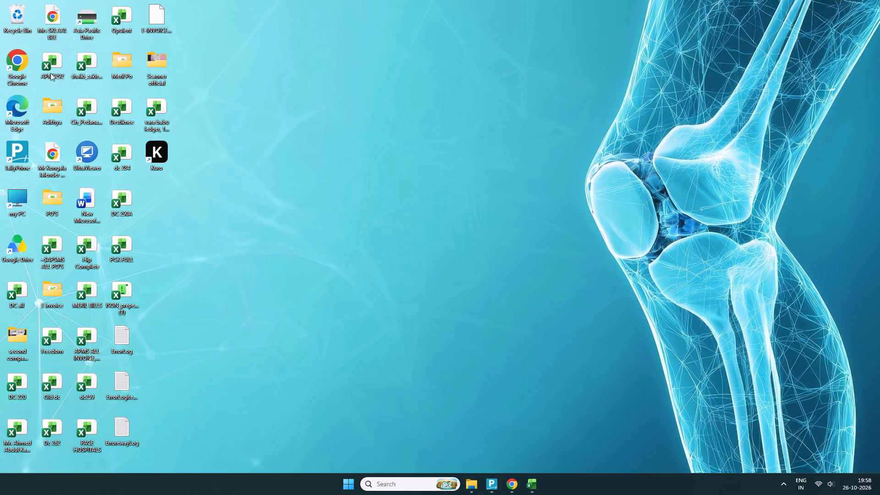
# Open the Adithya folder on the Asia Pacific (A:) drive.
pyautogui.doubleClick(48, 105)
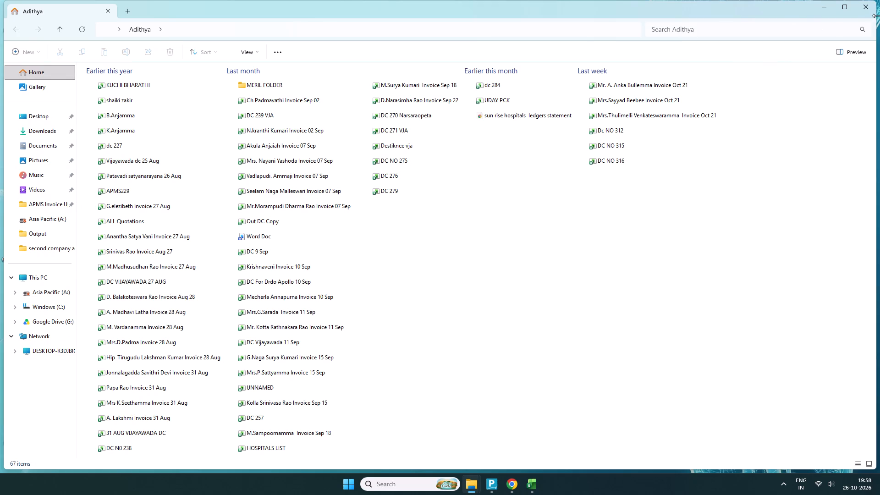
pyautogui.click(867, 4)
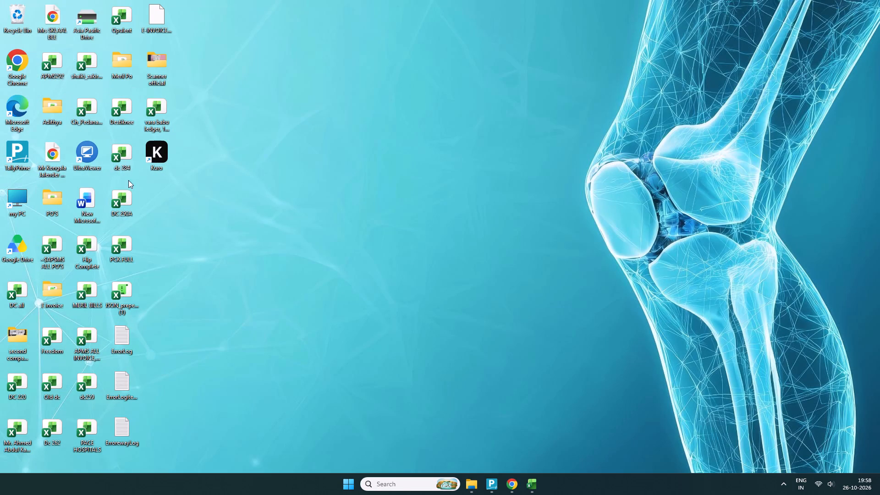
pyautogui.doubleClick(16, 339)
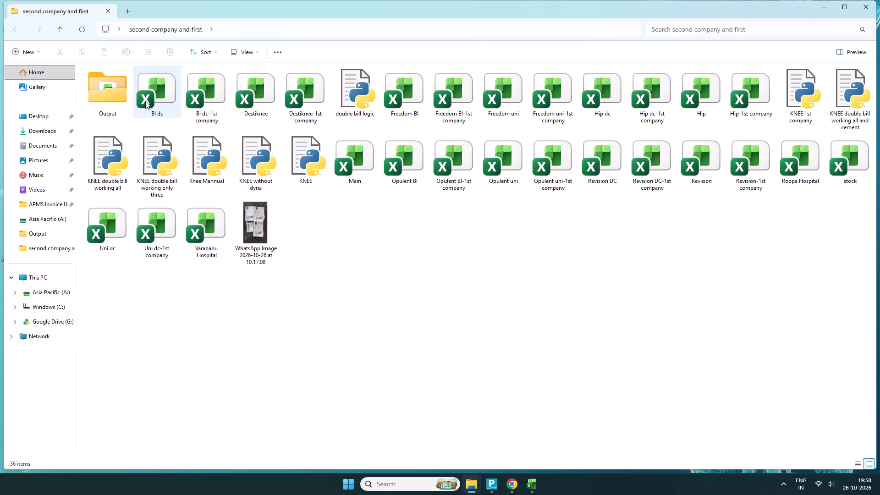
pyautogui.click(45, 297)
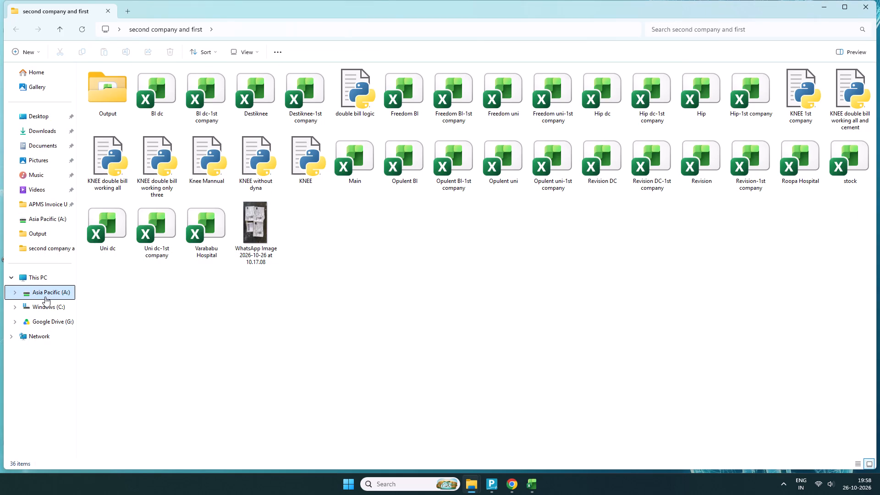
pyautogui.doubleClick(45, 297)
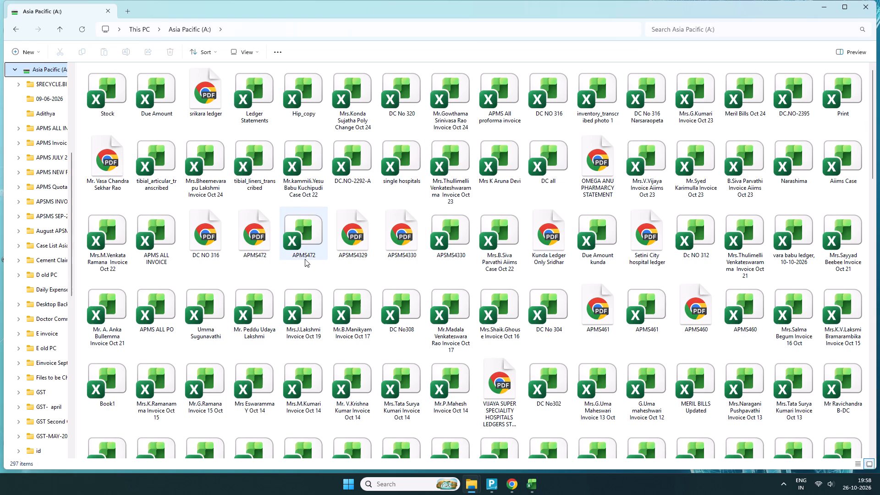
pyautogui.scroll(-6, 307, 209)
pyautogui.scroll(14, 304, 228)
pyautogui.scroll(-10, 304, 226)
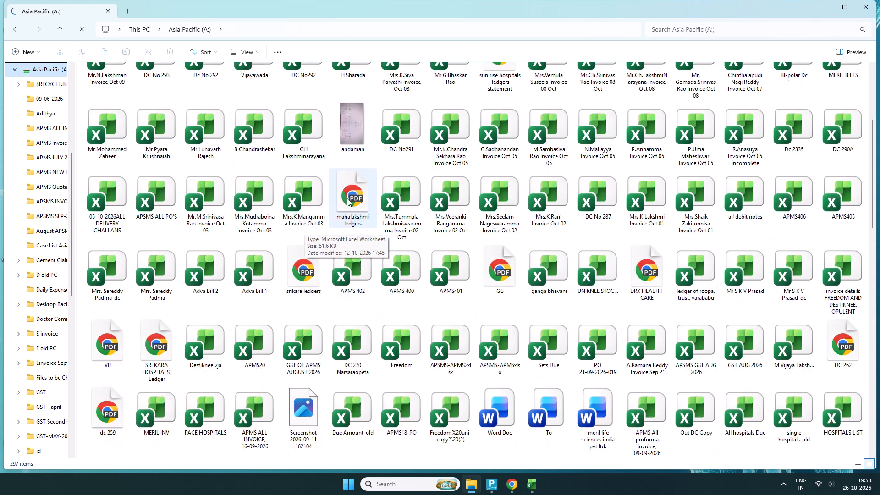
pyautogui.scroll(-6, 347, 198)
pyautogui.doubleClick(445, 220)
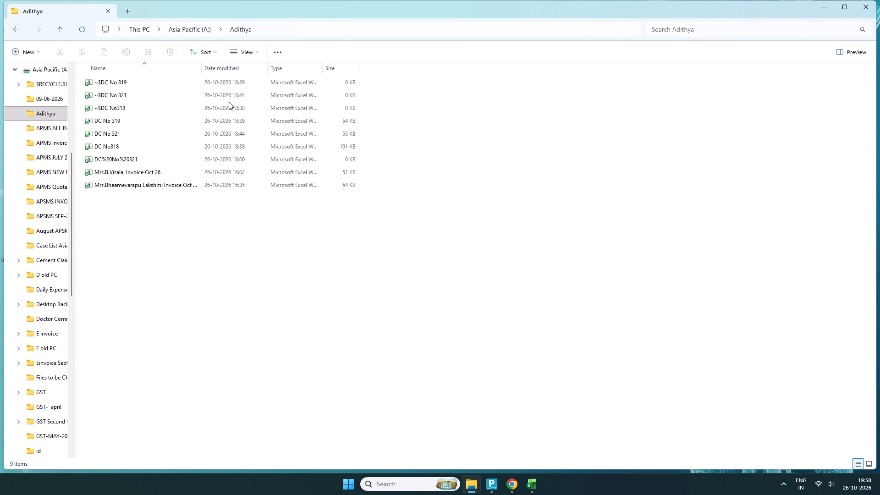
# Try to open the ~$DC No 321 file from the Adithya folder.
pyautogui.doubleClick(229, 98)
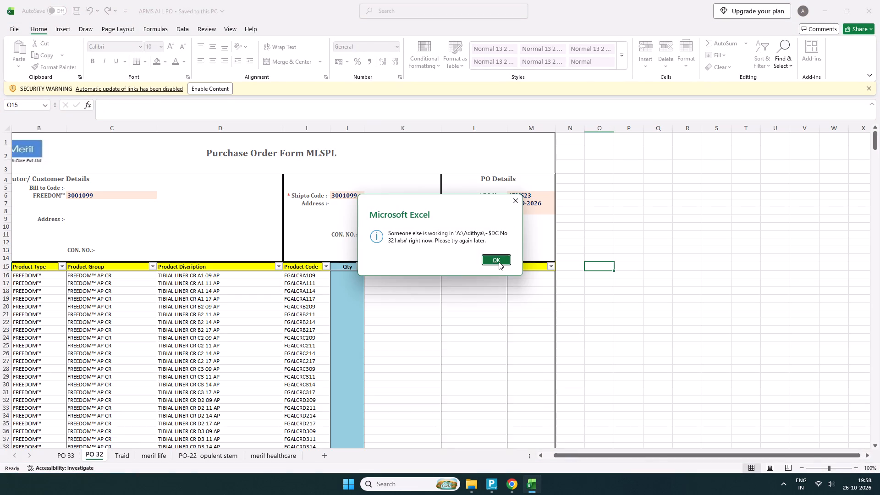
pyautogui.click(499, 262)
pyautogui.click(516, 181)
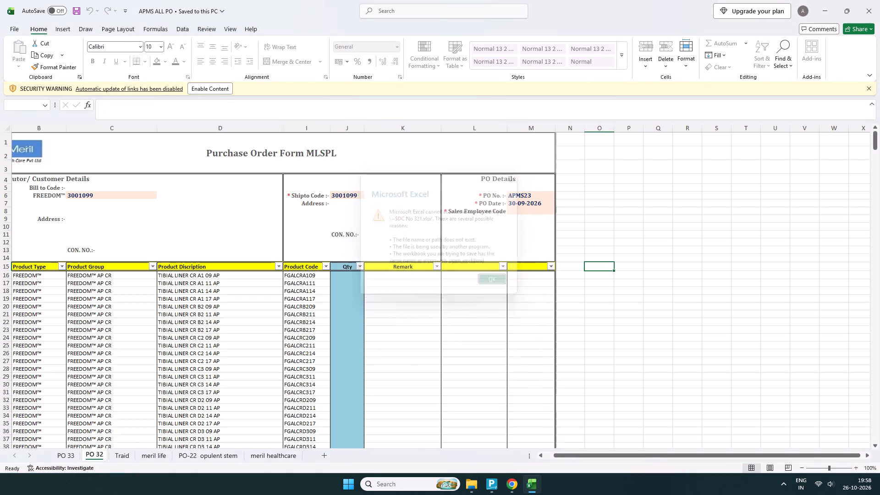
# Close the APMS ALL PO purchase order workbook.
pyautogui.click(861, 11)
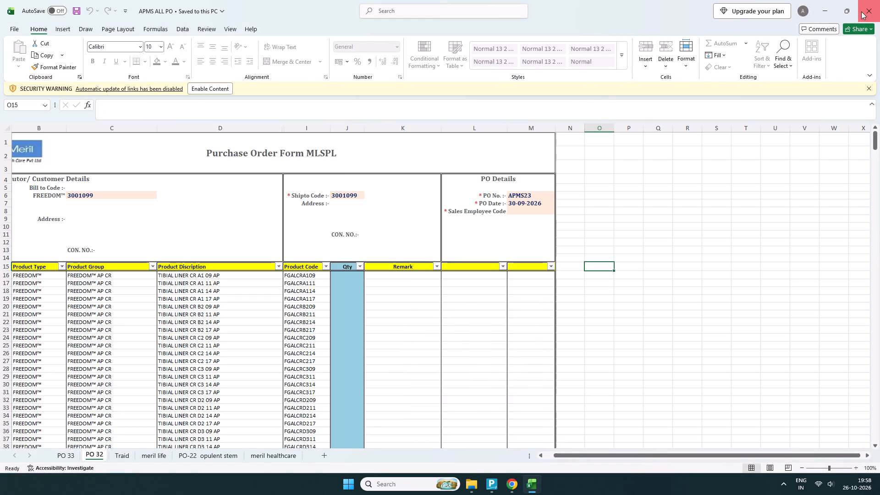
pyautogui.click(508, 234)
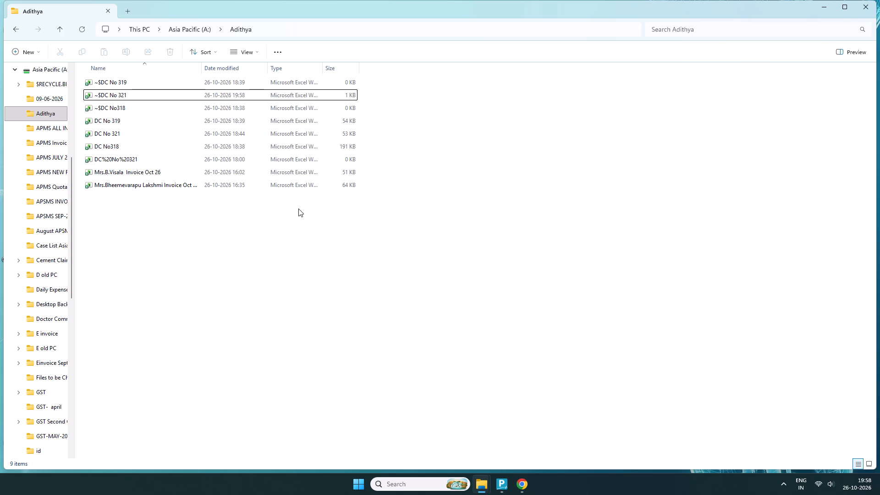
# Open the DC No 321 delivery challan as read-only, enable editing and maximize its window.
pyautogui.doubleClick(207, 132)
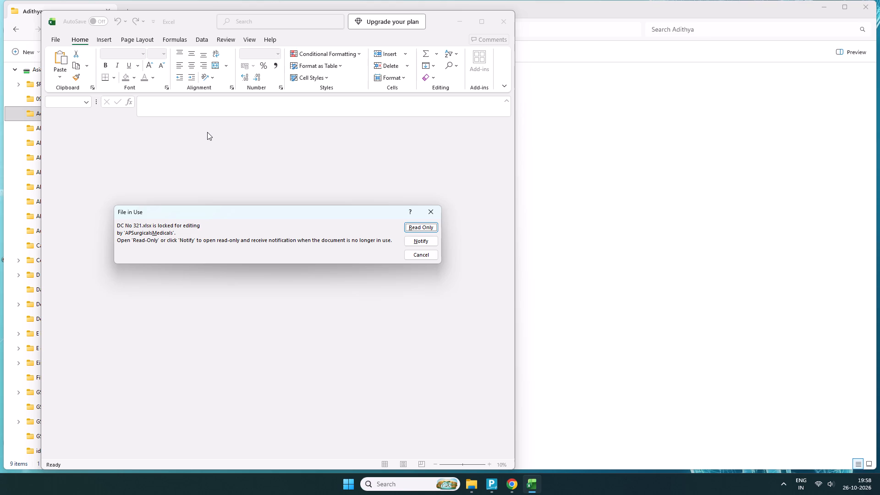
pyautogui.click(426, 225)
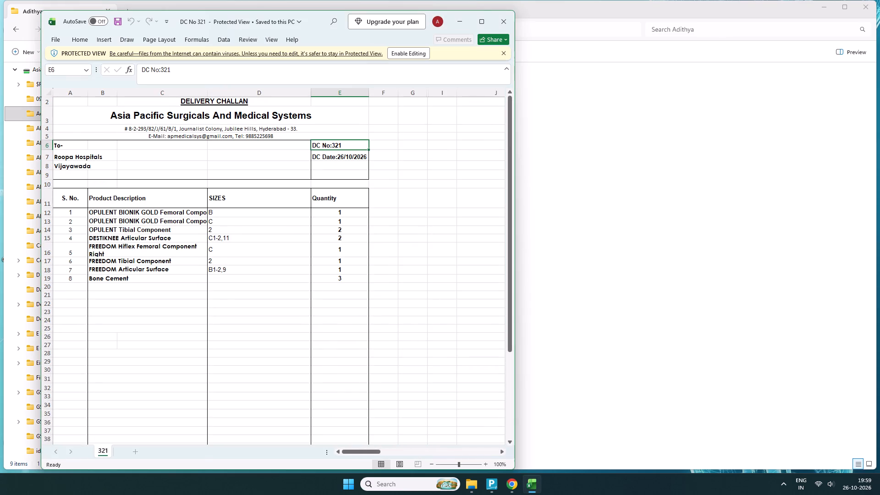
pyautogui.scroll(-1, 419, 244)
pyautogui.doubleClick(77, 263)
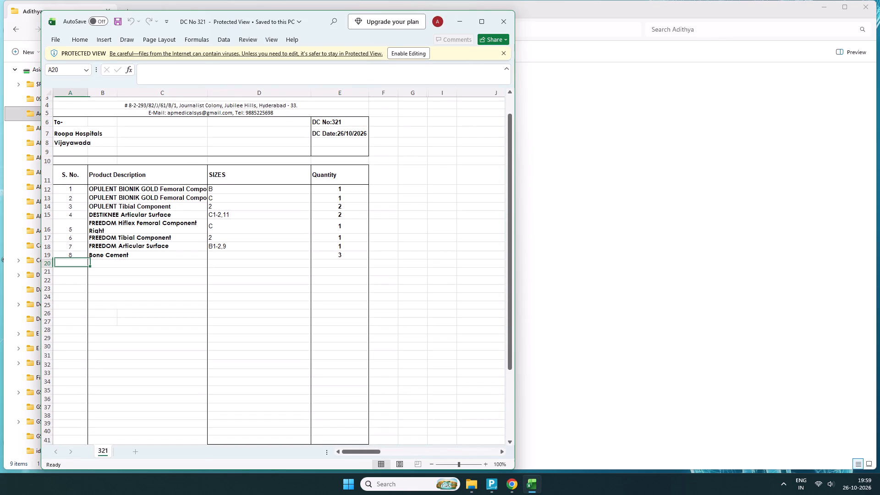
pyautogui.click(77, 263)
pyautogui.doubleClick(77, 263)
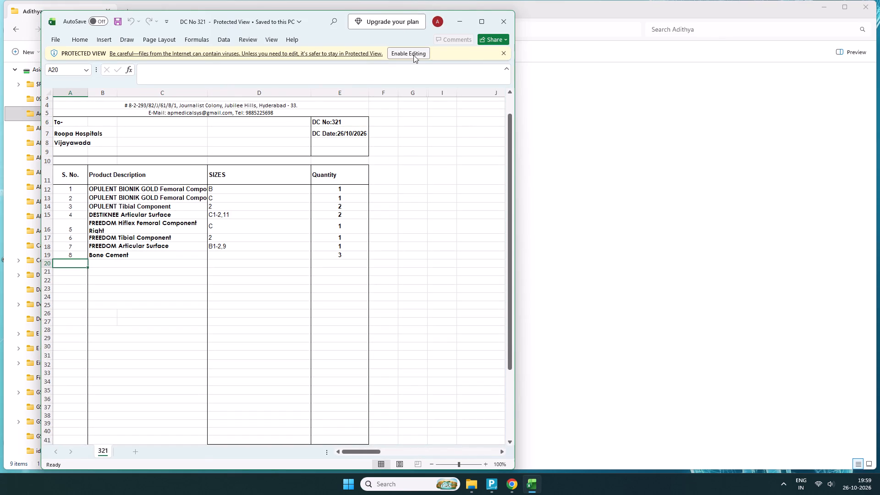
pyautogui.click(413, 55)
pyautogui.click(485, 22)
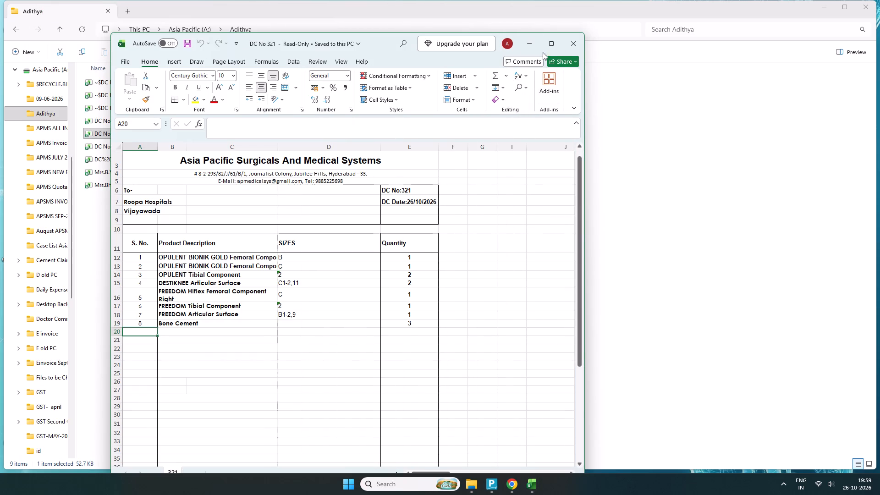
pyautogui.click(552, 42)
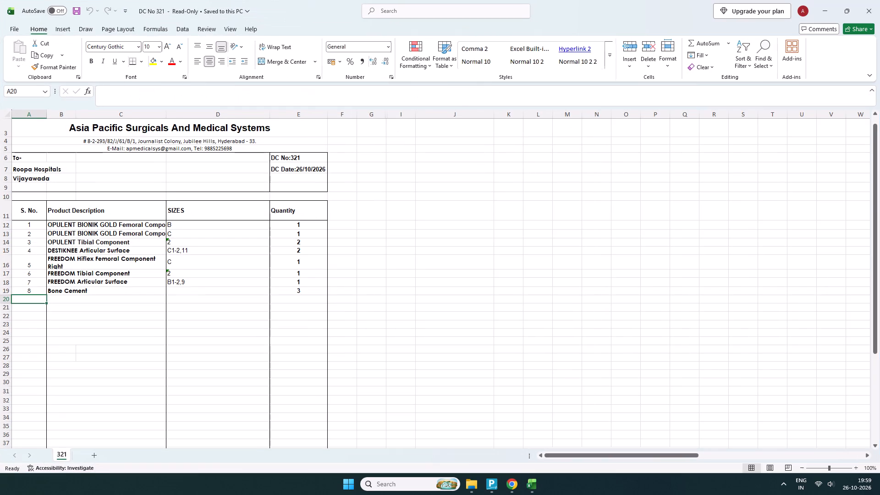
# Enter serial number 9 in the empty row below Bone Cement.
pyautogui.doubleClick(40, 300)
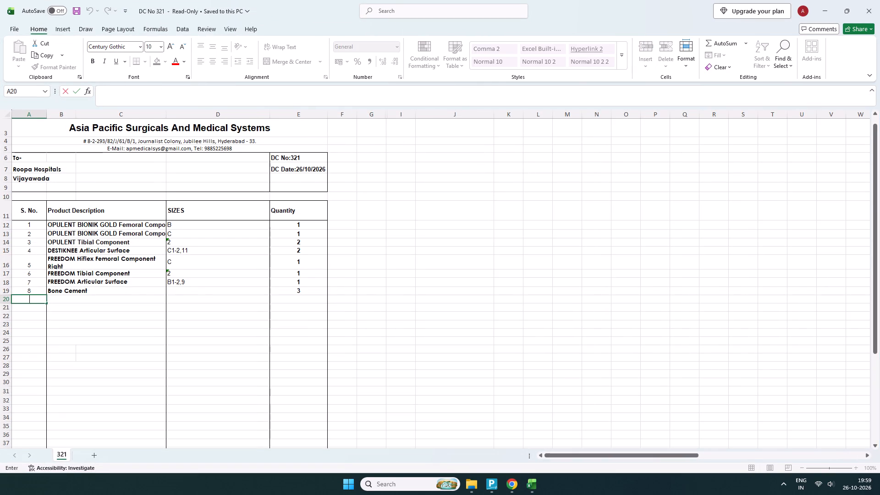
pyautogui.press('9')
pyautogui.press('Tab')
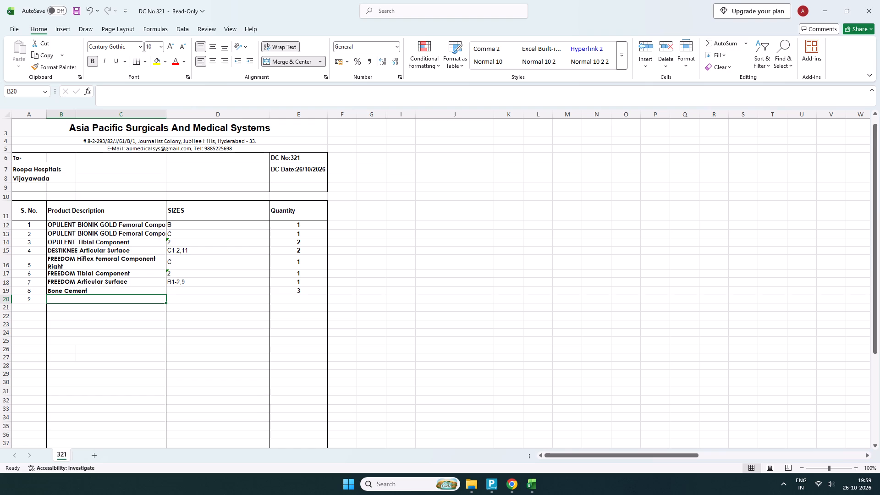
# Enter DESTIKNEE Hiflex Femoral Component as the product description for serial number 9.
pyautogui.write('Des')
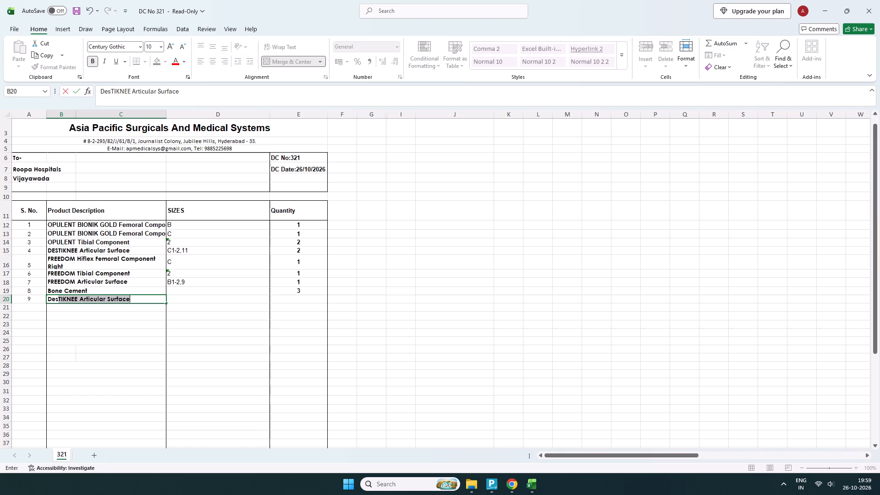
pyautogui.press('BackSpace')
pyautogui.press('BackSpace')
pyautogui.press('BackSpace')
pyautogui.press('BackSpace')
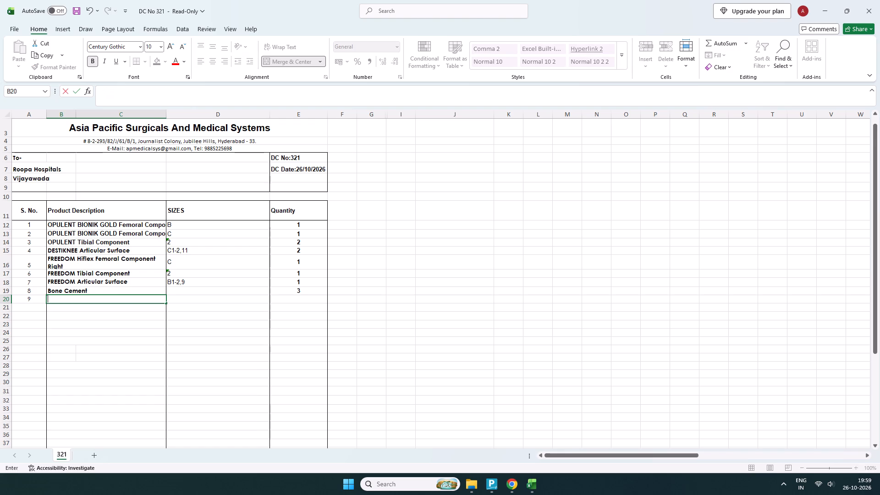
pyautogui.write('de')
pyautogui.press('BackSpace')
pyautogui.press('BackSpace')
pyautogui.press('BackSpace')
pyautogui.write('DESTIK')
pyautogui.write('NEE')
pyautogui.press('space')
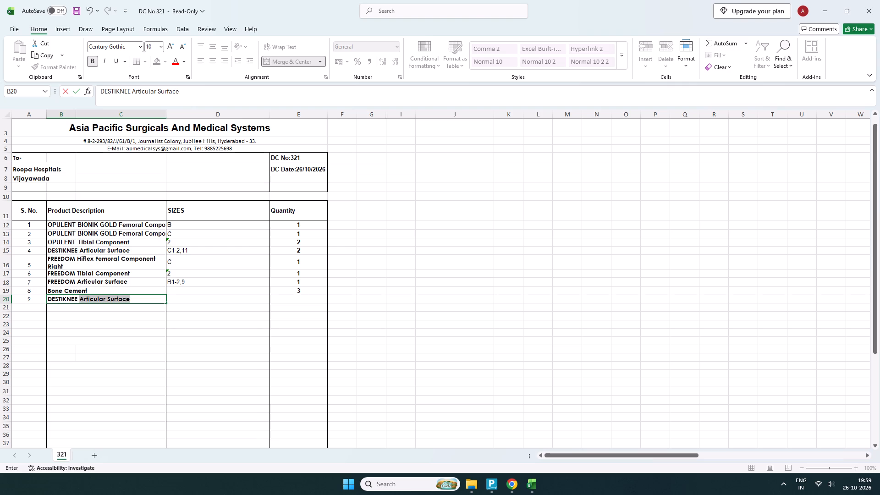
pyautogui.write('Hiflex Femoral')
pyautogui.press('space')
pyautogui.write('Componen t')
pyautogui.press('space')
pyautogui.press('BackSpace')
pyautogui.press('BackSpace')
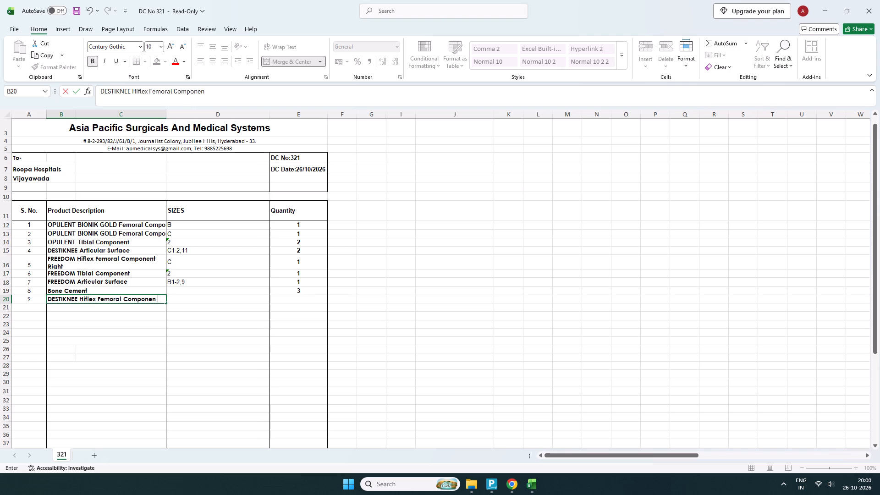
pyautogui.press('BackSpace')
pyautogui.press('t')
pyautogui.press('space')
pyautogui.press('Tab')
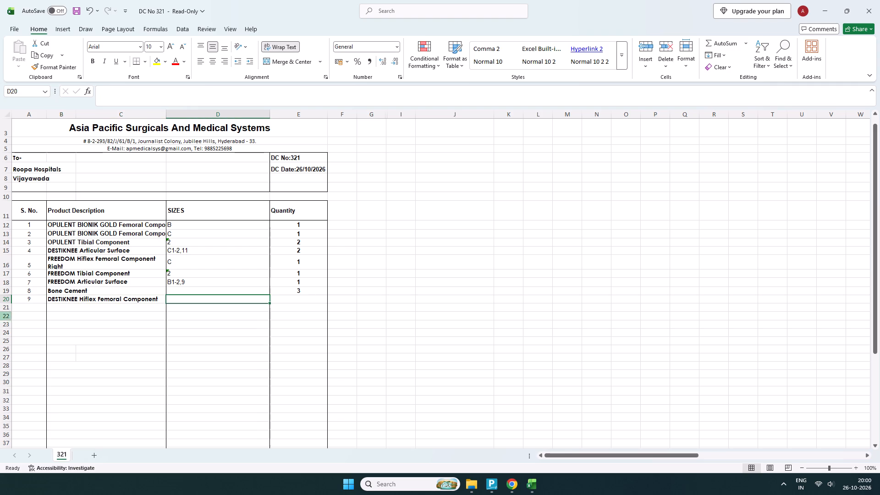
# Enter D & F(LEFT), C&E&F(RIGHT) as the sizes for the DESTIKNEE Hiflex Femoral Component in row 9 of the item list.
pyautogui.tripleClick(213, 300)
pyautogui.write('D')
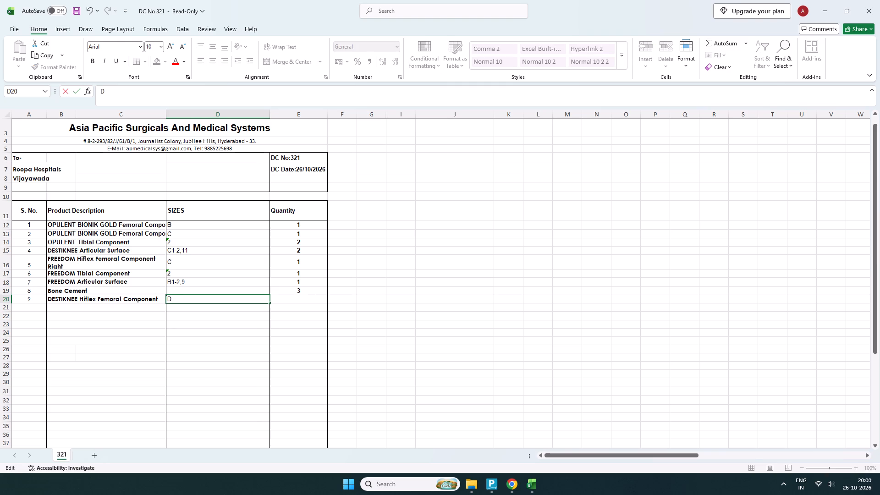
pyautogui.press('space')
pyautogui.write('&')
pyautogui.press('space')
pyautogui.hotkey('shift', 'f')
pyautogui.write('(L')
pyautogui.write('EFT')
pyautogui.hotkey('shift', ')')
pyautogui.write(',')
pyautogui.press('space')
pyautogui.hotkey('shift', 'c')
pyautogui.write('&E')
pyautogui.hotkey('shift', 'f')
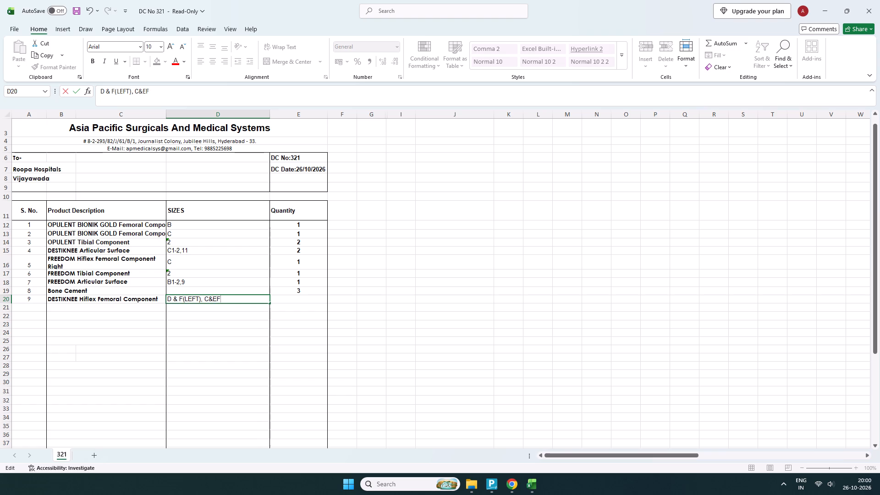
pyautogui.press('BackSpace')
pyautogui.write('&F')
pyautogui.write('(RIGHT')
pyautogui.hotkey('shift', ')')
pyautogui.press('Tab')
# Enter quantity 5 for the DESTIKNEE Hiflex Femoral Component.
pyautogui.press('5')
pyautogui.press('Tab')
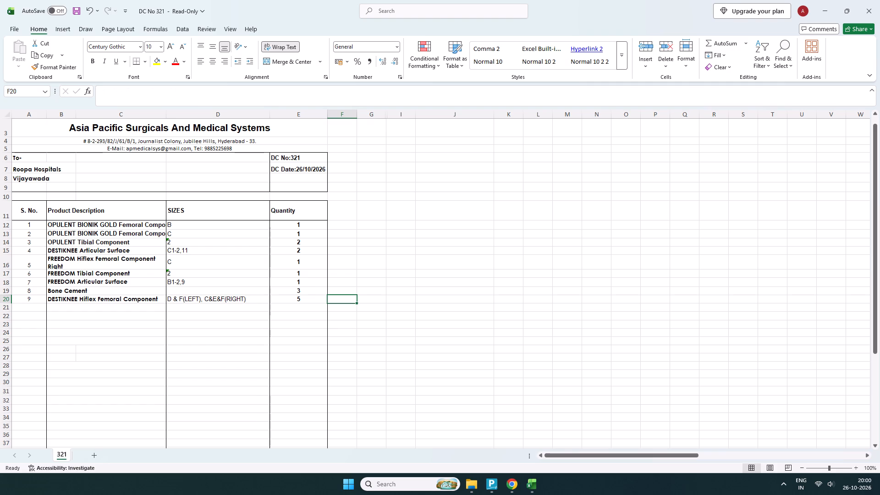
pyautogui.press('Tab')
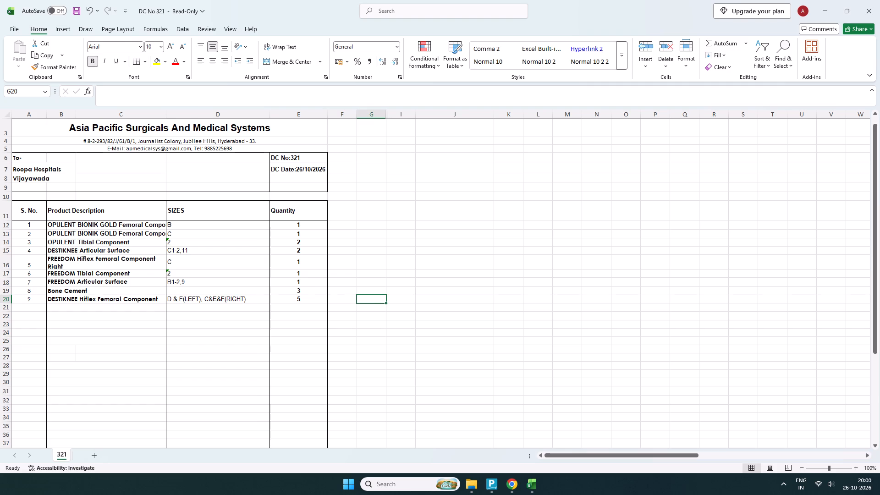
# Add serial number 10 in the row below with the product description DESTIKNEE Tibial Component.
pyautogui.click(37, 307)
pyautogui.write('10')
pyautogui.press('space')
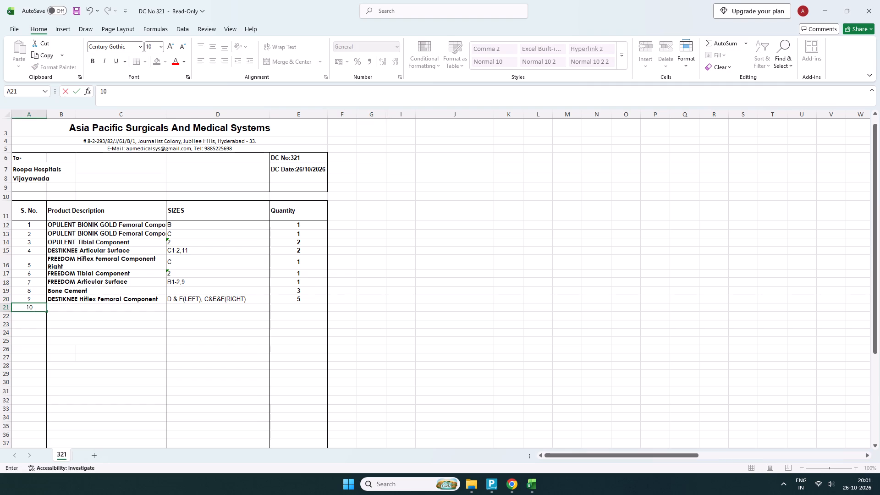
pyautogui.press('Tab')
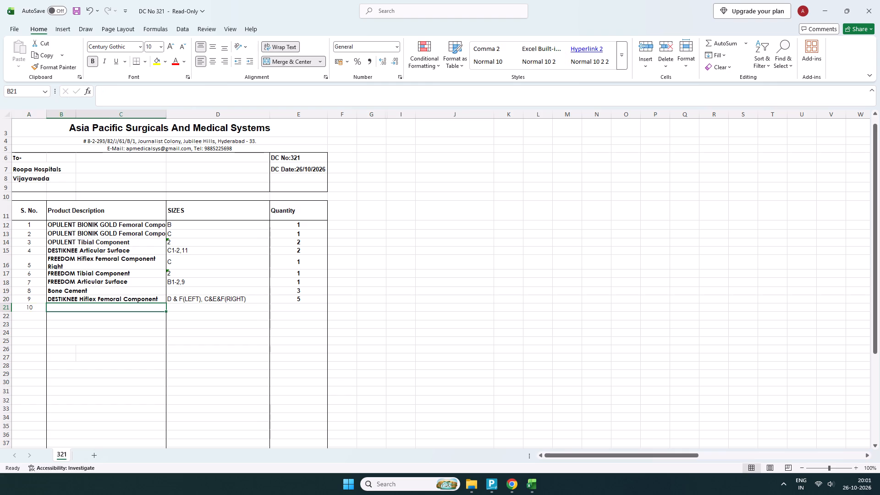
pyautogui.write('DES')
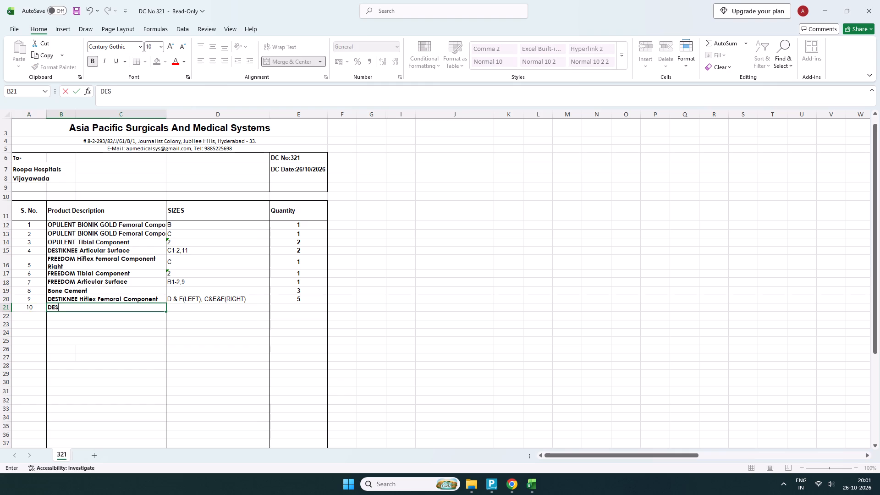
pyautogui.write('TIKNEE')
pyautogui.press('space')
pyautogui.write('Tibial')
pyautogui.press('space')
pyautogui.write('Component')
pyautogui.press('space')
pyautogui.press('Tab')
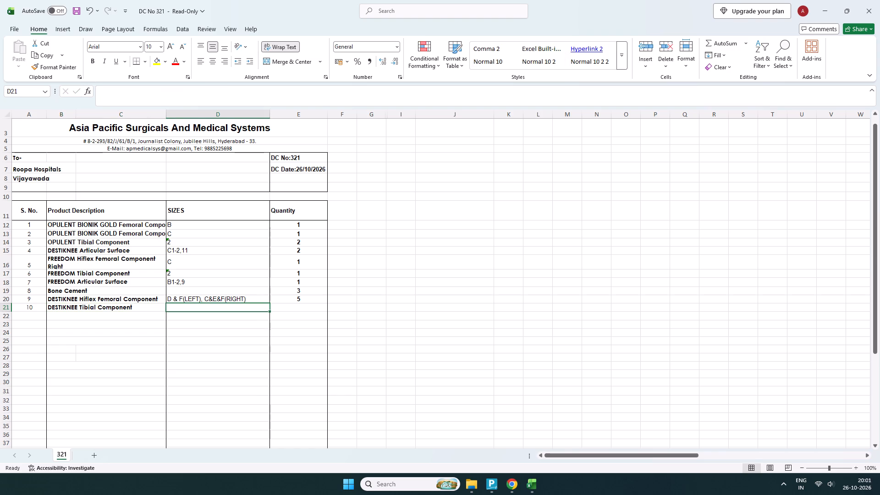
# Enter sizes 2(2), 4,5 and quantity 4 for the DESTIKNEE Tibial Component.
pyautogui.press('2')
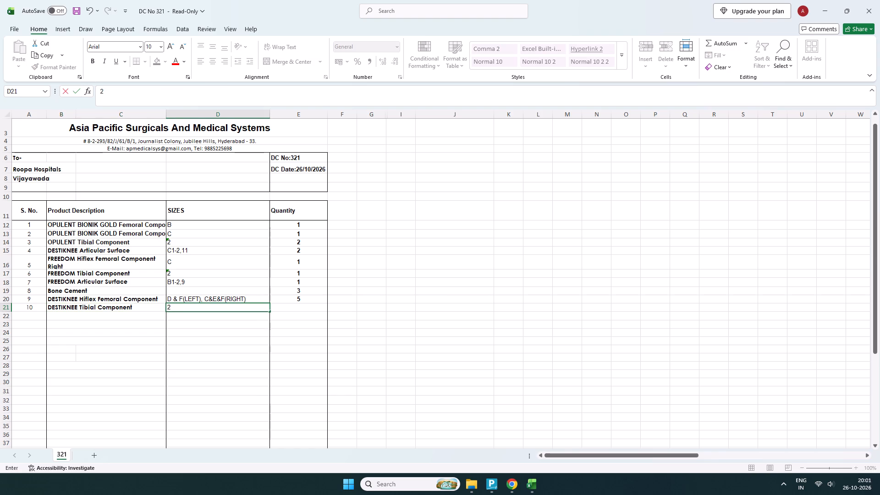
pyautogui.write('(@')
pyautogui.press('BackSpace')
pyautogui.hotkey('shift', '@')
pyautogui.press('BackSpace')
pyautogui.press('2')
pyautogui.hotkey('shift', ')')
pyautogui.write(',')
pyautogui.press('space')
pyautogui.press('4')
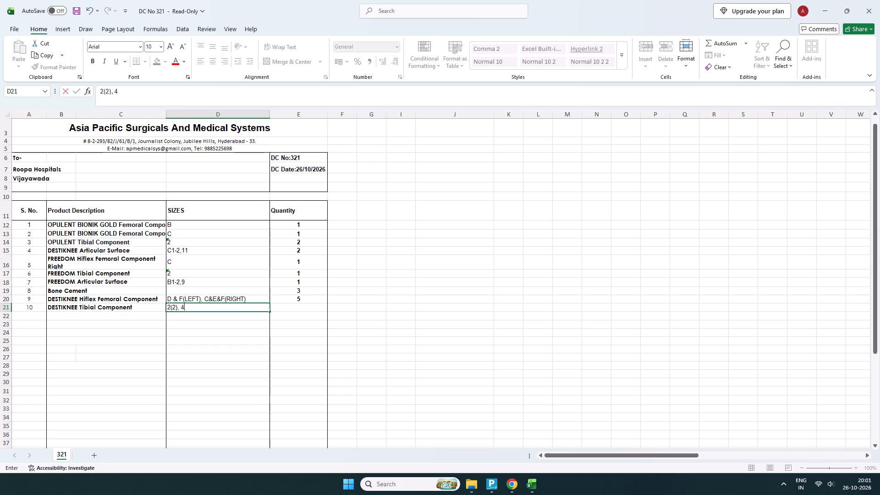
pyautogui.write(',5')
pyautogui.press('Tab')
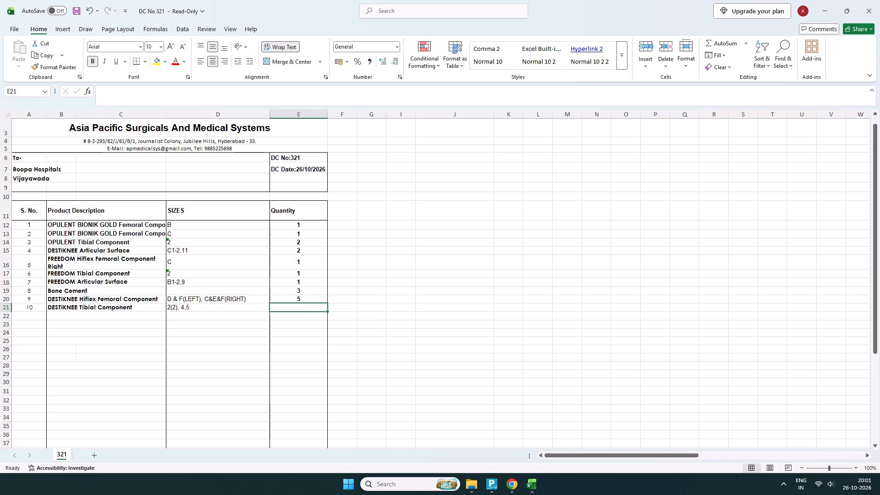
pyautogui.press('4')
pyautogui.press('Return')
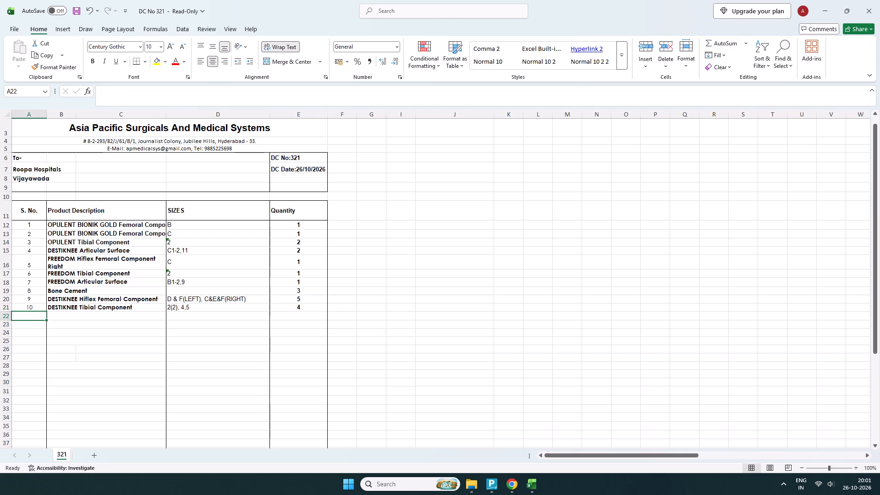
# Add serial number 11 with the product description LATITUD Uncemented Femoral Stem.
pyautogui.write('11')
pyautogui.press('Tab')
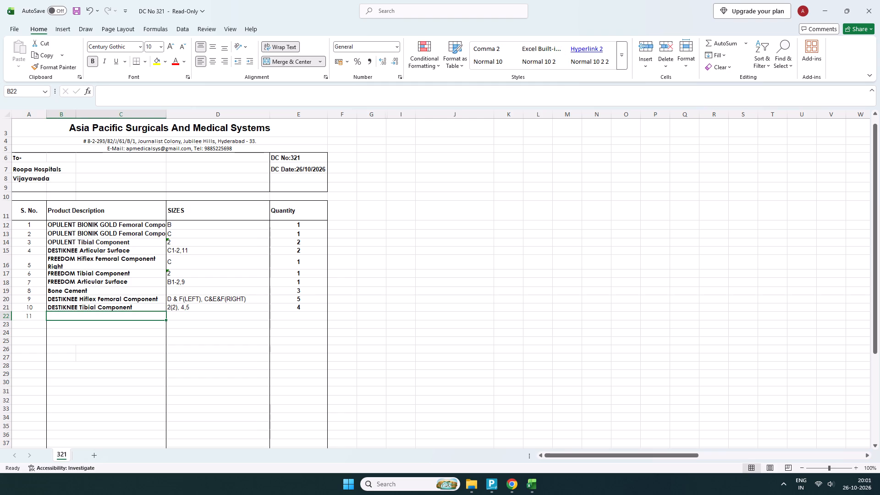
pyautogui.hotkey('shift', 'l')
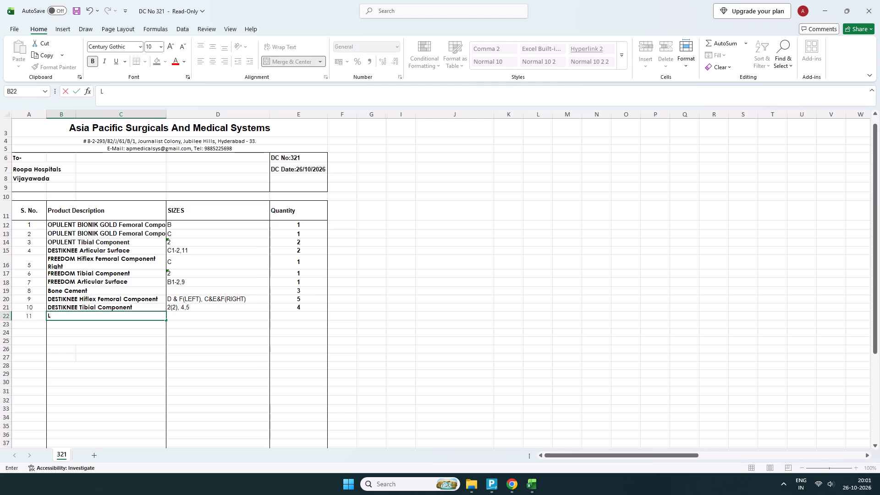
pyautogui.write('ATITUD Uncemen')
pyautogui.write('ted Femoral Stem')
pyautogui.press('space')
pyautogui.press('Tab')
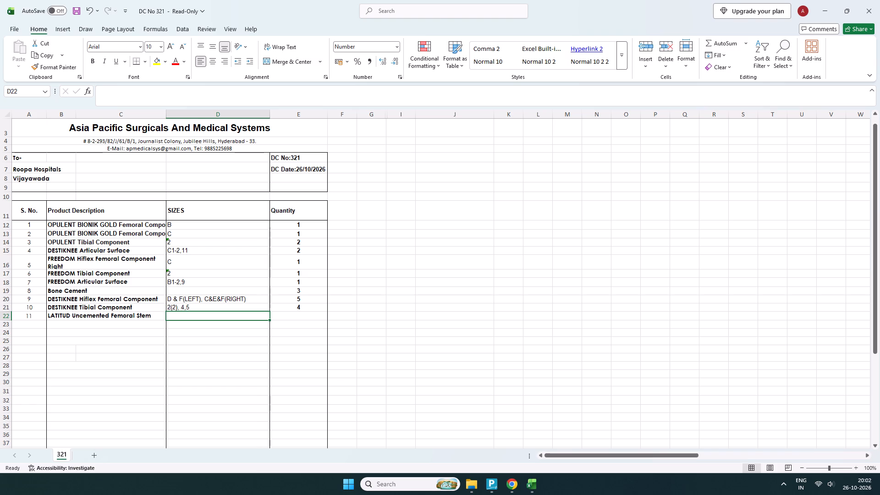
# Enter 02/135 as the size for the LATITUD Uncemented Femoral Stem.
pyautogui.write('02/')
pyautogui.write('135')
pyautogui.press('Tab')
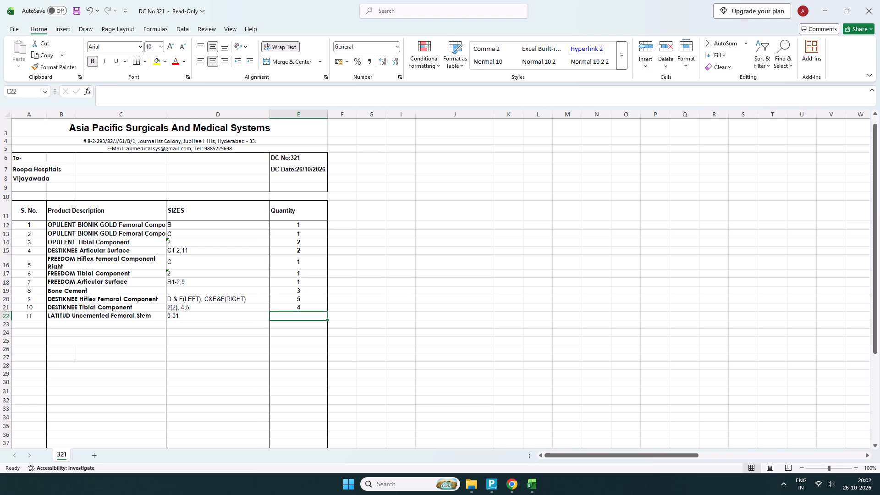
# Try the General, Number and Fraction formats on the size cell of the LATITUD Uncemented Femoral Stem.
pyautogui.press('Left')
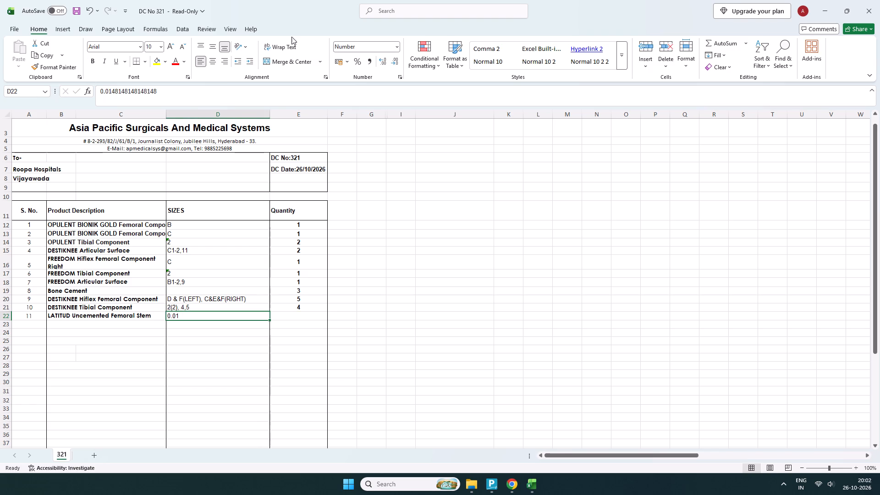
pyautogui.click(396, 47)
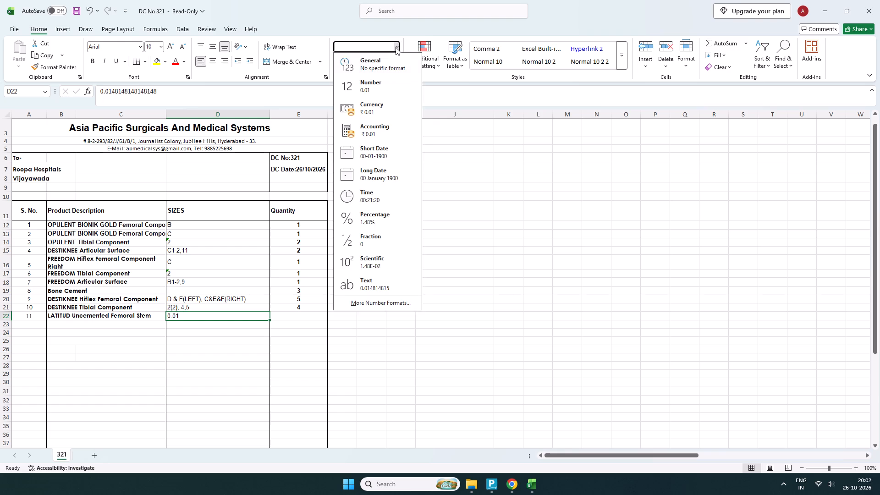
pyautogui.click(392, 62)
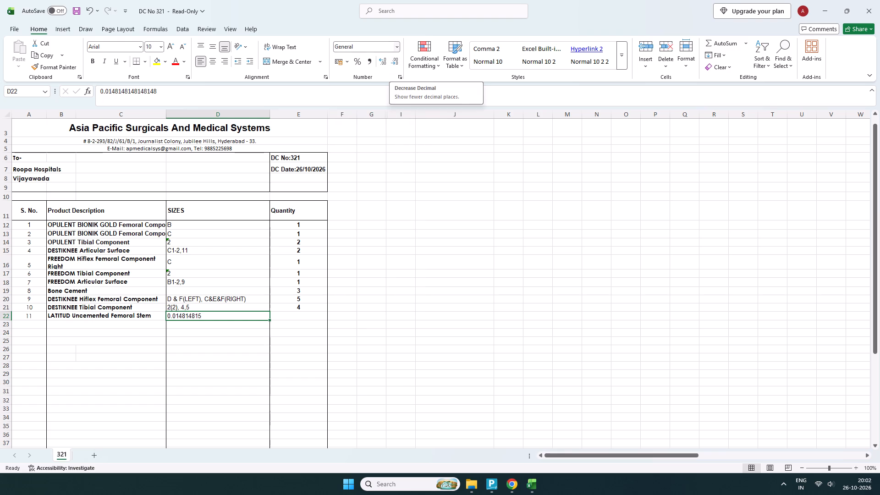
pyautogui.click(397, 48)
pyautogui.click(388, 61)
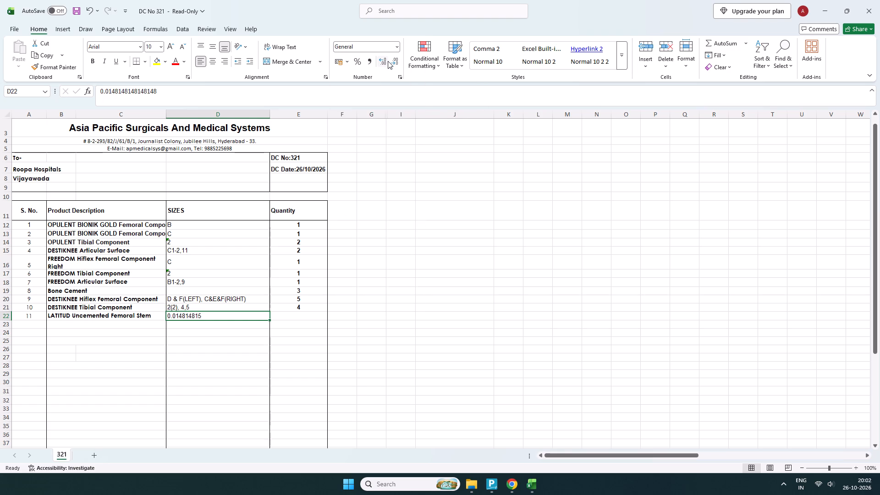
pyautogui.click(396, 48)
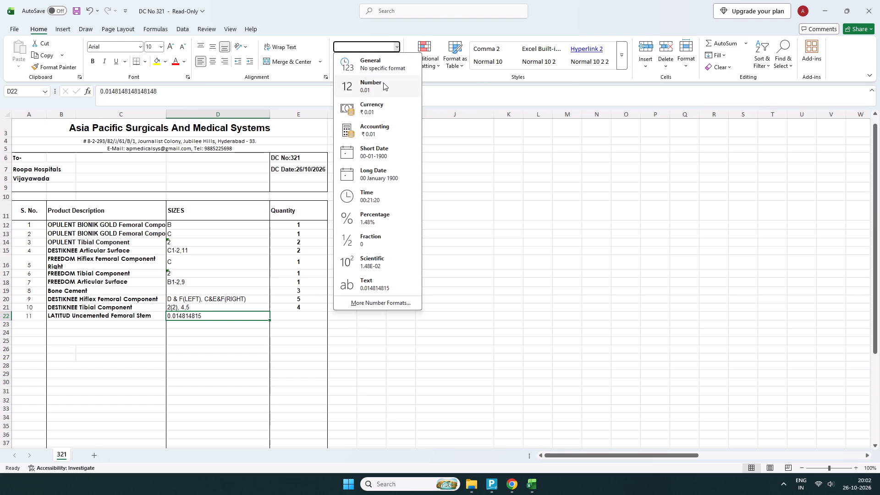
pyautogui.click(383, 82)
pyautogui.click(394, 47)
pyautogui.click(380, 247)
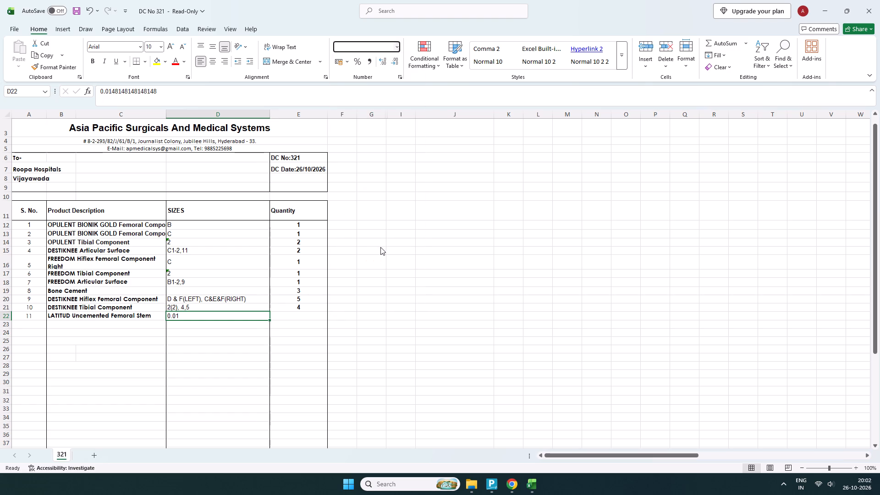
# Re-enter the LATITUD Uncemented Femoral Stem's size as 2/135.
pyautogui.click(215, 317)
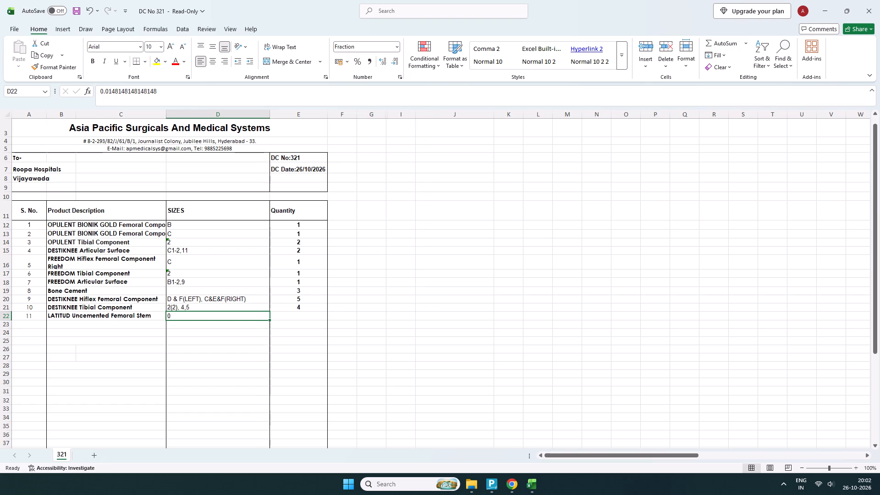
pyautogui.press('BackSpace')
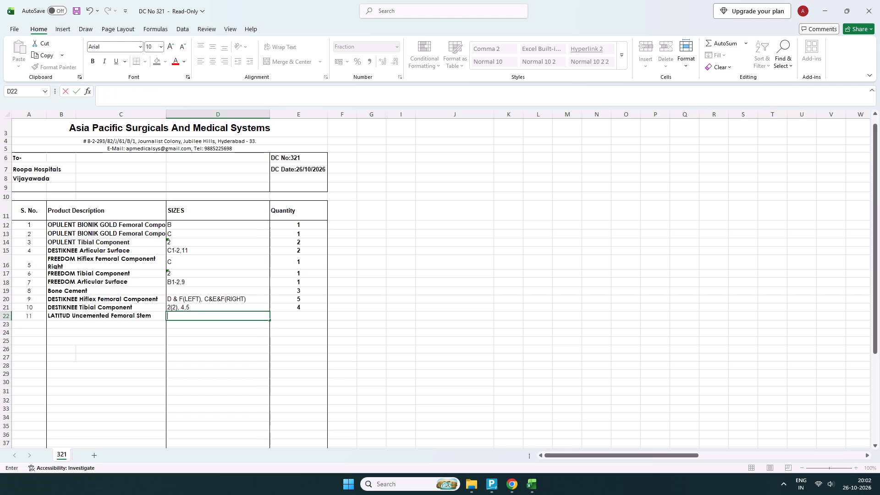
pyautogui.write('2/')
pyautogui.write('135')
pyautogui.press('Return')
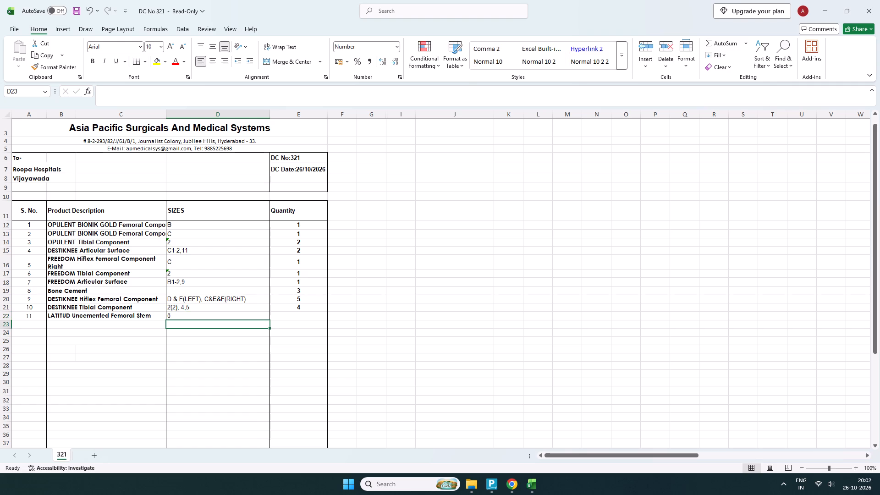
# Set the number format of the LATITUD Uncemented Femoral Stem's size cell to General.
pyautogui.click(215, 317)
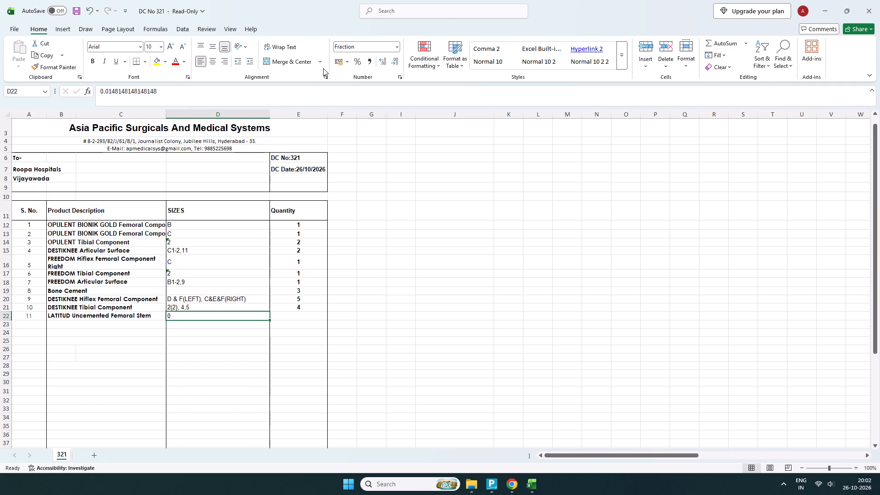
pyautogui.click(396, 46)
pyautogui.scroll(3, 396, 63)
pyautogui.click(396, 63)
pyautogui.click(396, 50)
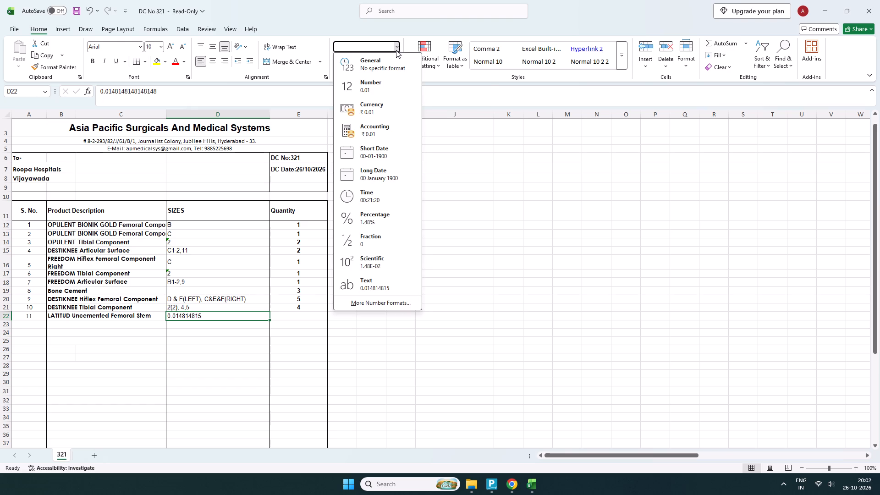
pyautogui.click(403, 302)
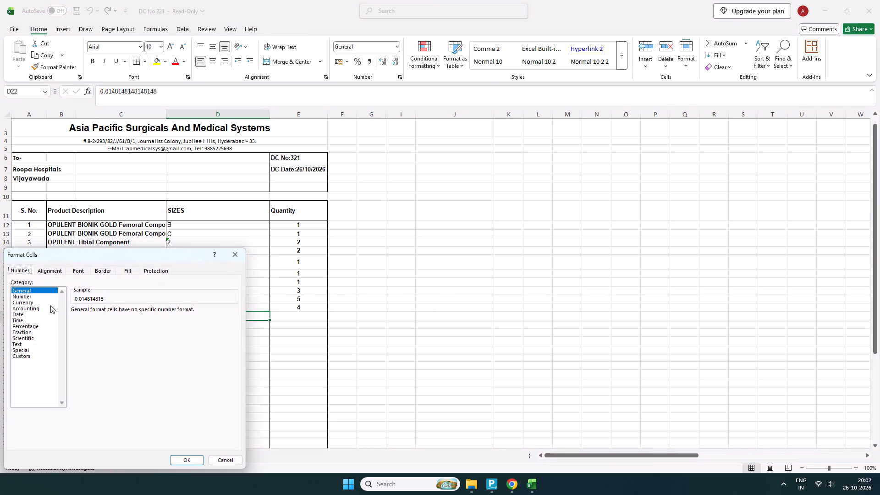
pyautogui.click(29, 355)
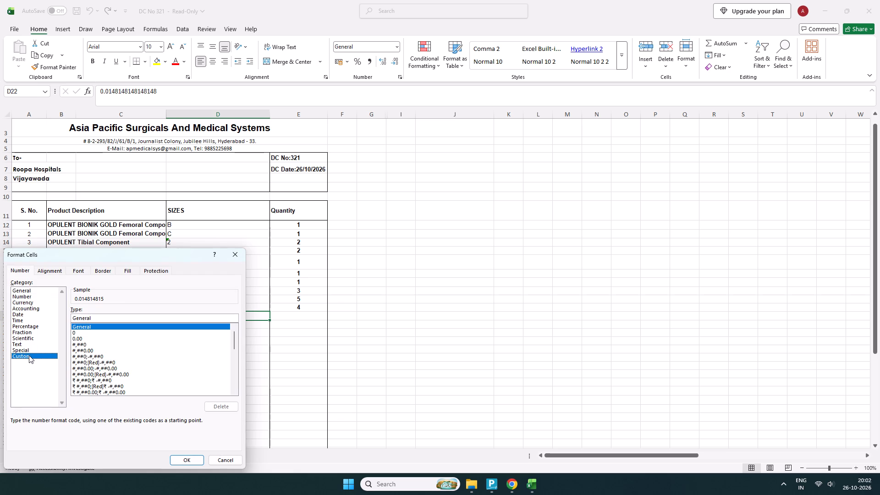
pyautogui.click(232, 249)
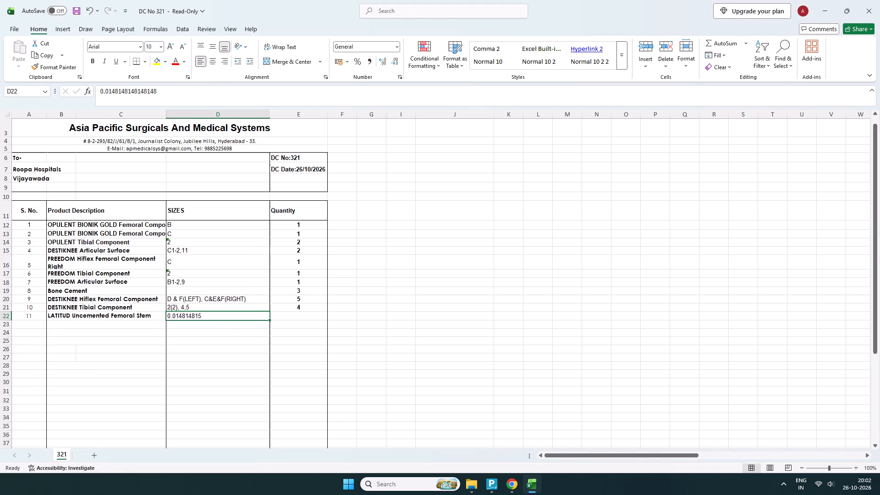
# Clear the LATITUD Uncemented Femoral Stem's size and enter 02 instead.
pyautogui.click(219, 314)
pyautogui.click(217, 311)
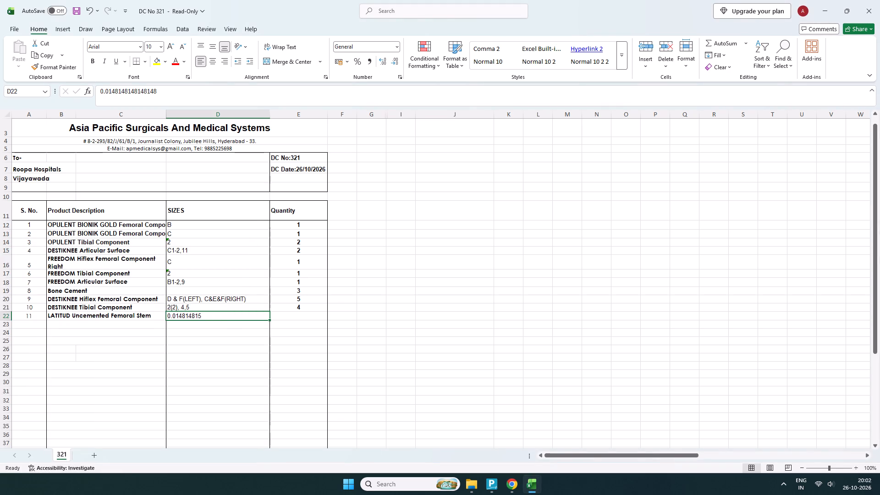
pyautogui.click(215, 313)
pyautogui.press('Delete')
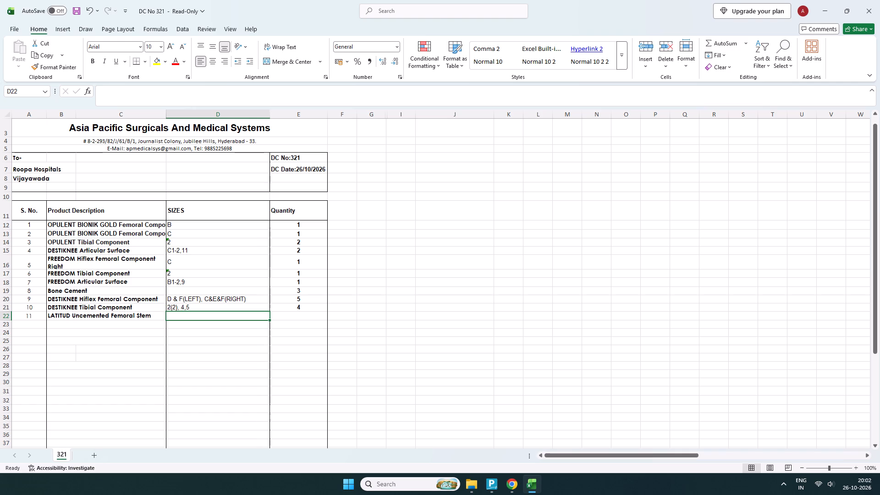
pyautogui.write('02')
pyautogui.press('Tab')
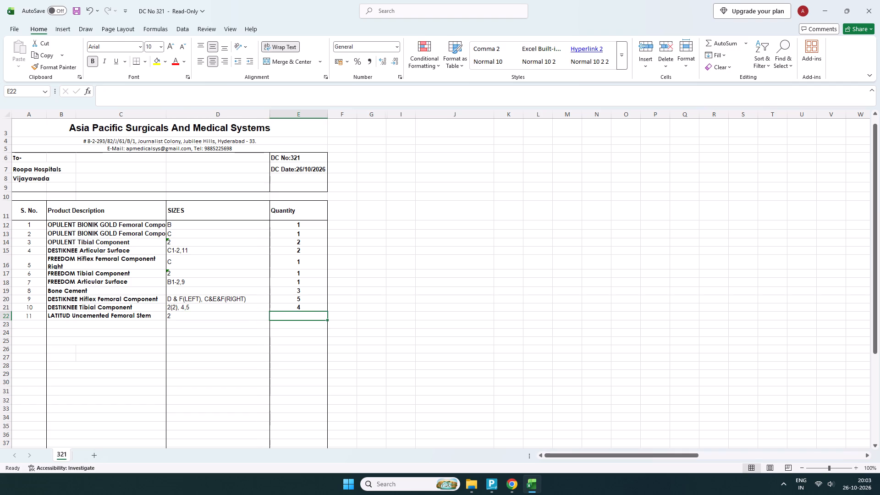
# Enter quantity 1 for the LATITUD Uncemented Femoral Stem.
pyautogui.press('Tab')
pyautogui.press('Left')
pyautogui.press('1')
pyautogui.press('Return')
pyautogui.click(385, 303)
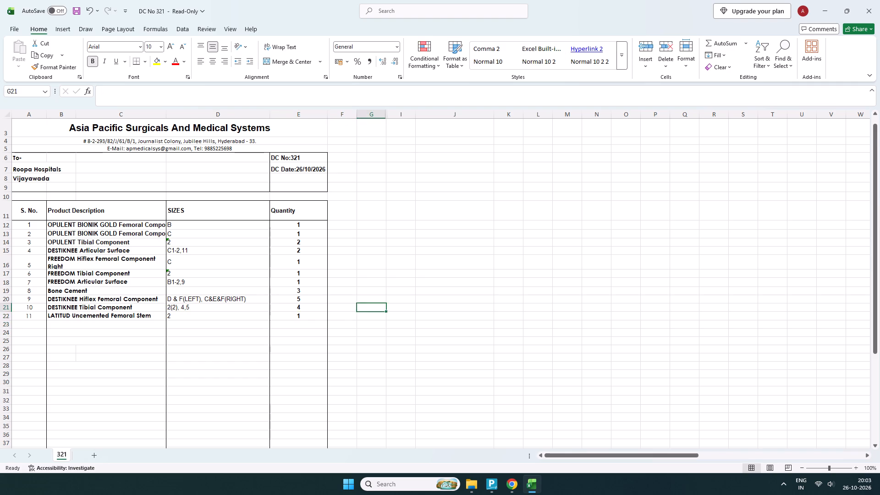
# Sum the quantities of items 1 to 11 by selecting them, and set Total Items to 22.
pyautogui.scroll(-4, 355, 294)
pyautogui.scroll(5, 353, 297)
pyautogui.moveTo(289, 231); pyautogui.dragTo(299, 291)
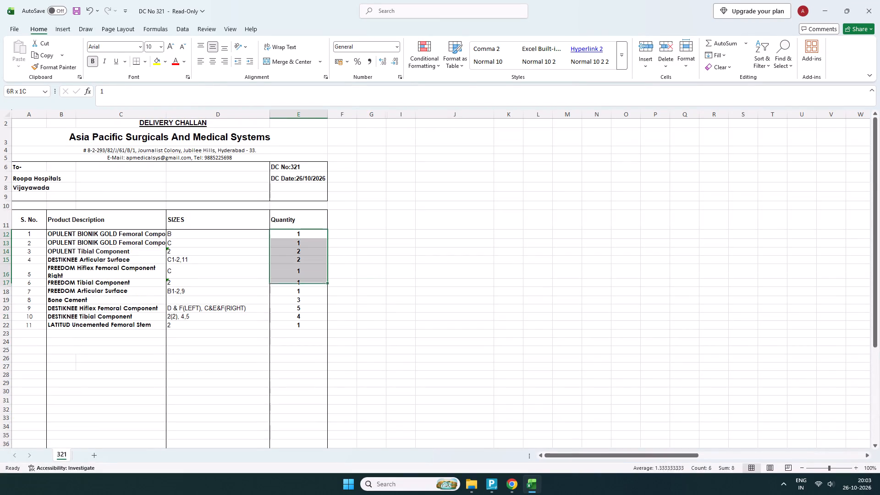
pyautogui.moveTo(299, 291); pyautogui.dragTo(302, 322)
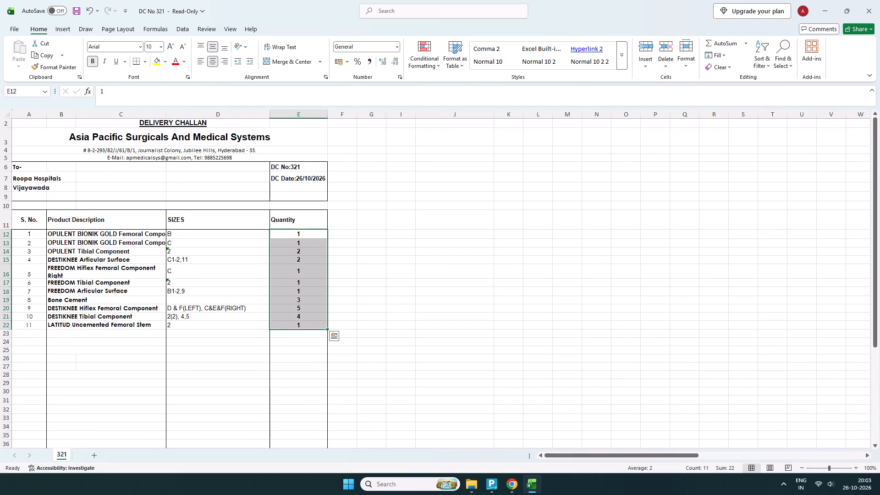
pyautogui.scroll(-4, 400, 321)
pyautogui.click(302, 402)
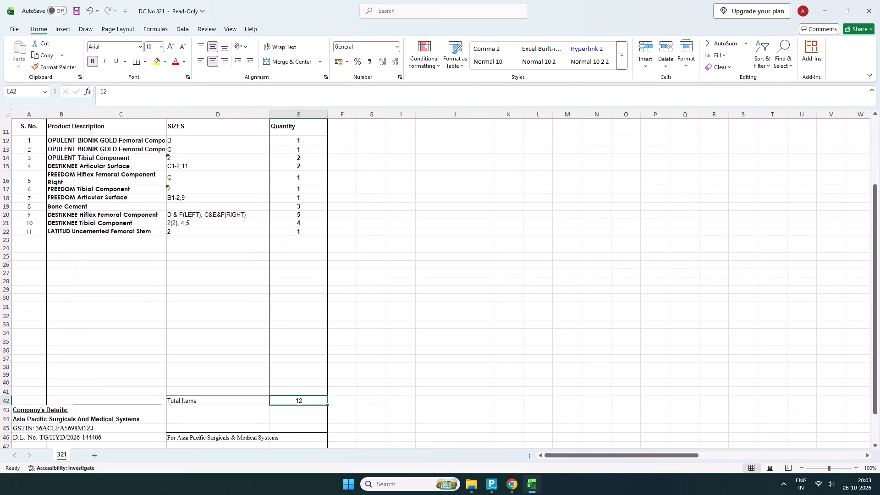
pyautogui.write('22')
pyautogui.press('Return')
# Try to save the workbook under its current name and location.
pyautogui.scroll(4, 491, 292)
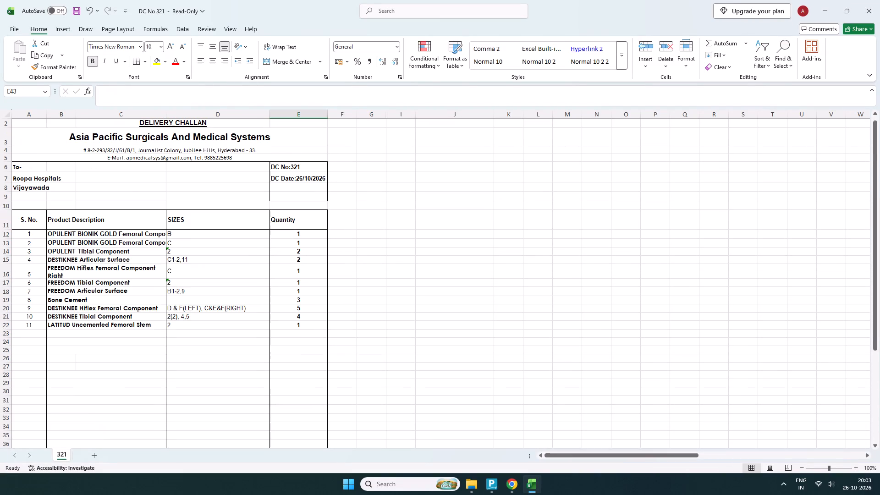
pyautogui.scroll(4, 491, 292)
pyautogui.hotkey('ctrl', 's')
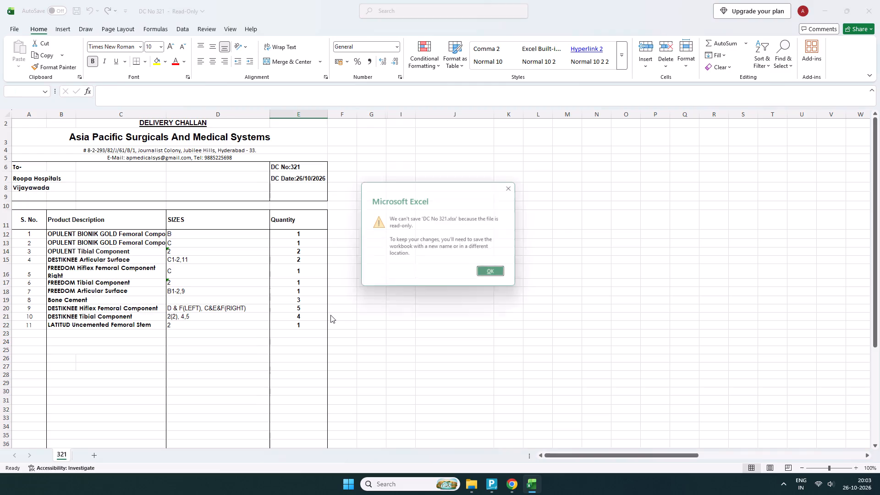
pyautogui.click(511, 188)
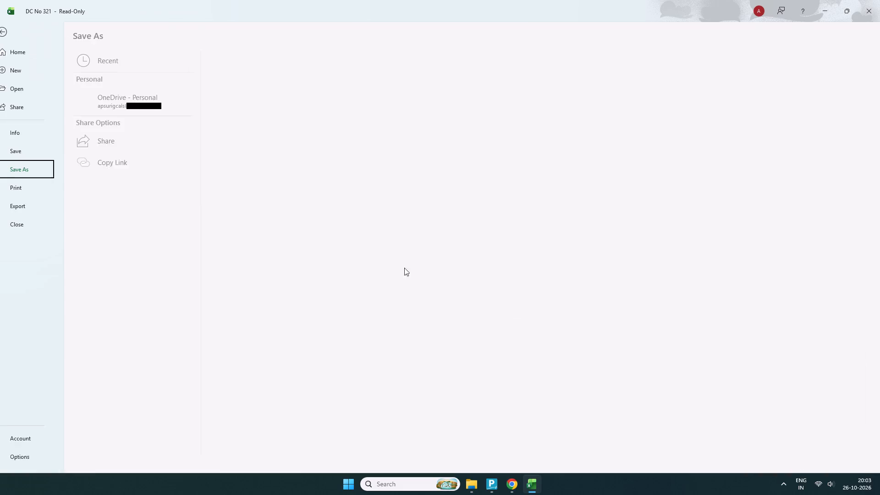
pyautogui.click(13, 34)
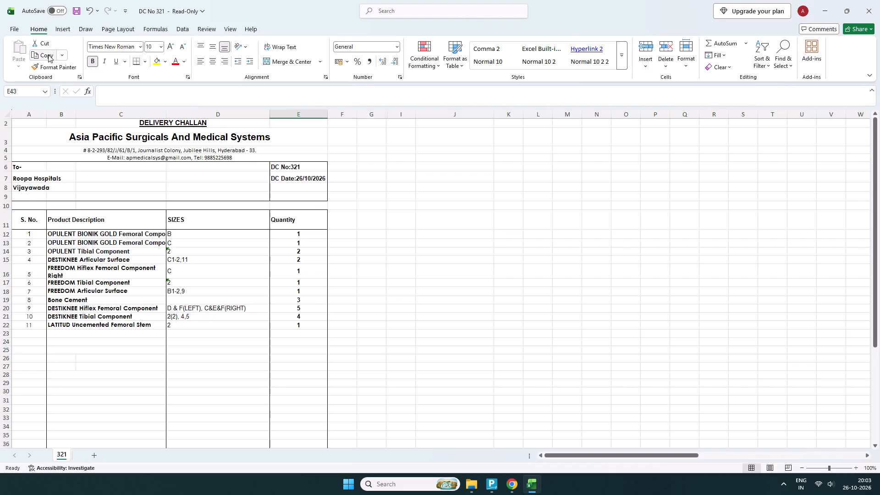
# Save the challan as DC No 321 in the Adithya folder, replacing the existing Excel workbook.
pyautogui.click(15, 27)
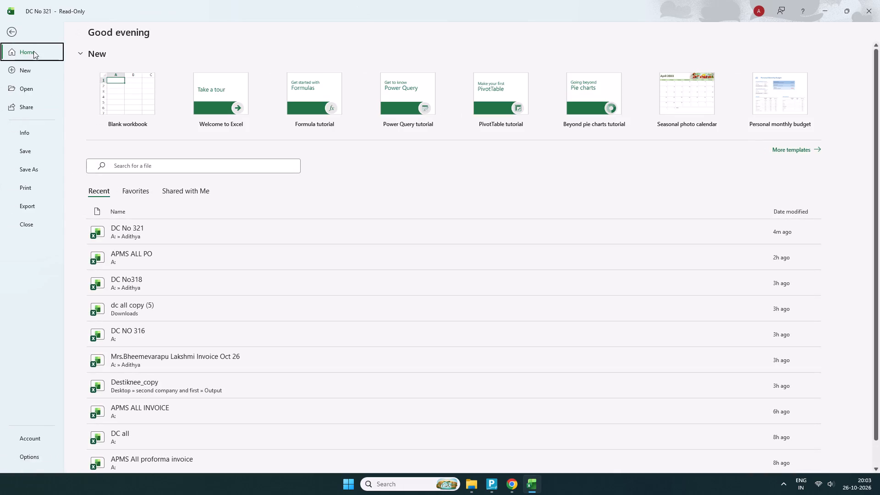
pyautogui.click(36, 169)
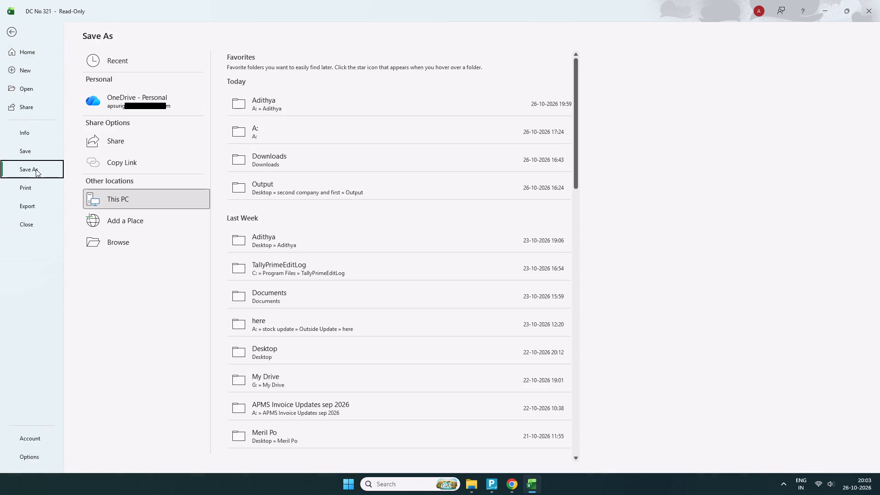
pyautogui.doubleClick(279, 96)
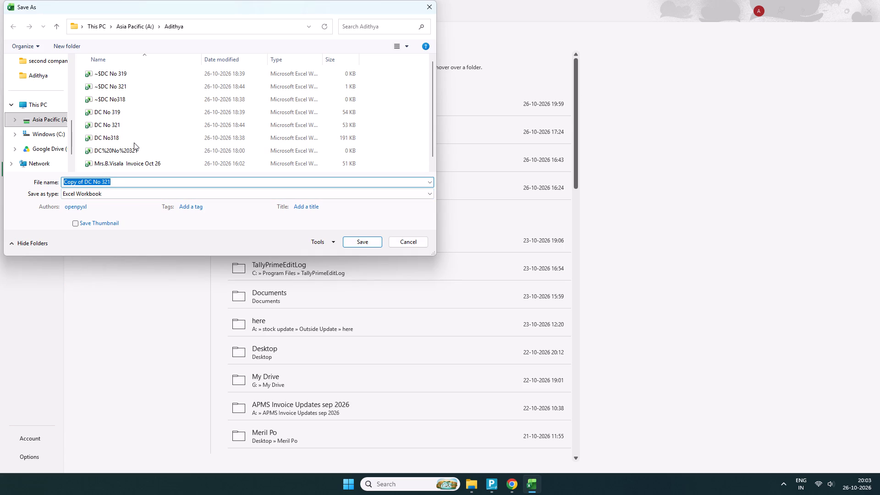
pyautogui.doubleClick(133, 128)
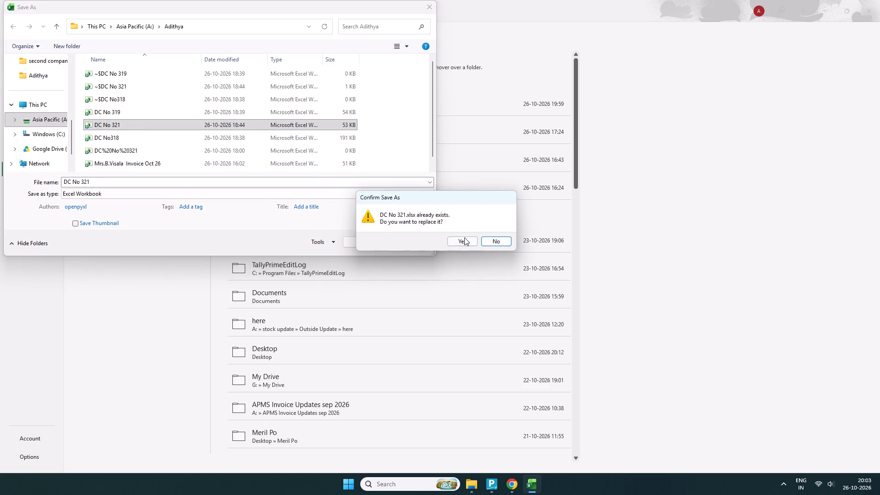
pyautogui.click(464, 237)
pyautogui.click(280, 156)
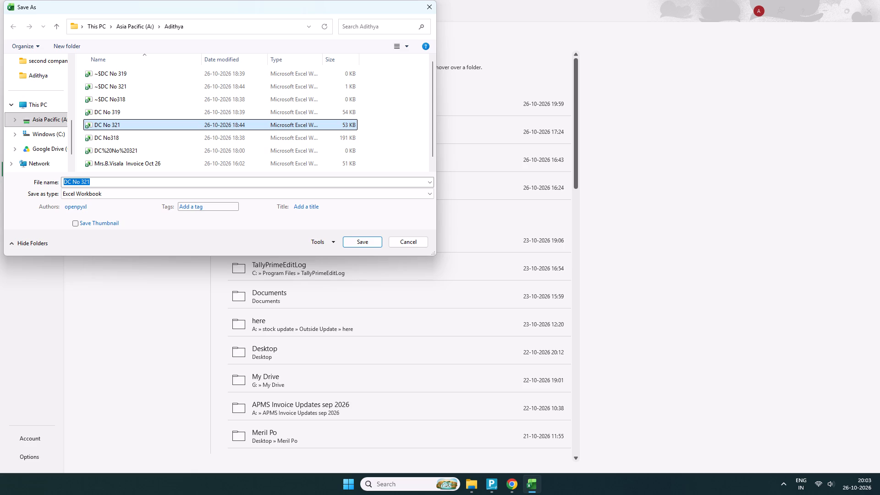
pyautogui.click(359, 241)
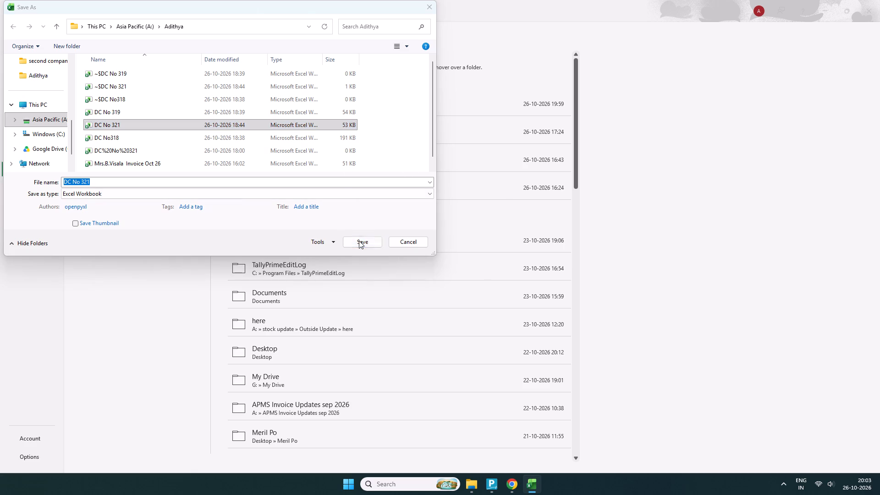
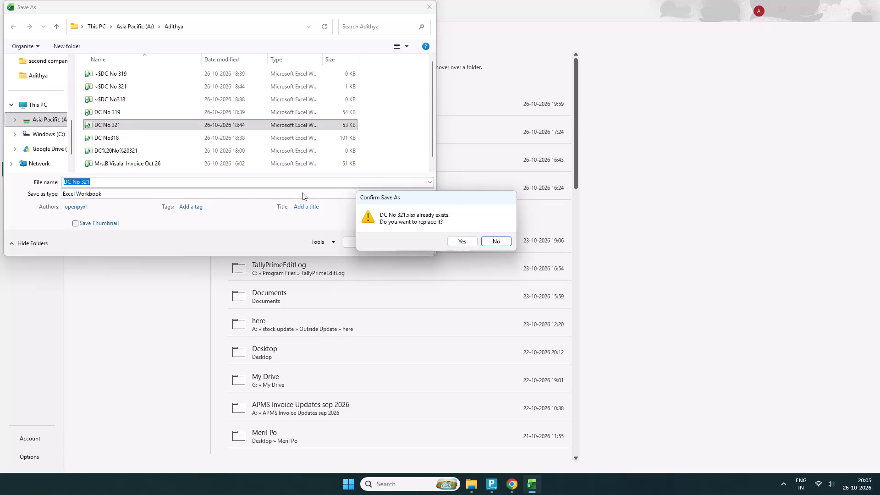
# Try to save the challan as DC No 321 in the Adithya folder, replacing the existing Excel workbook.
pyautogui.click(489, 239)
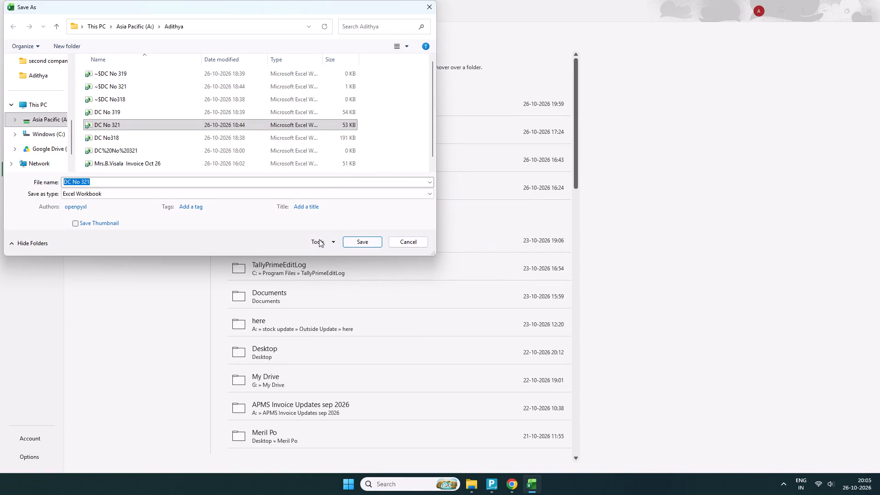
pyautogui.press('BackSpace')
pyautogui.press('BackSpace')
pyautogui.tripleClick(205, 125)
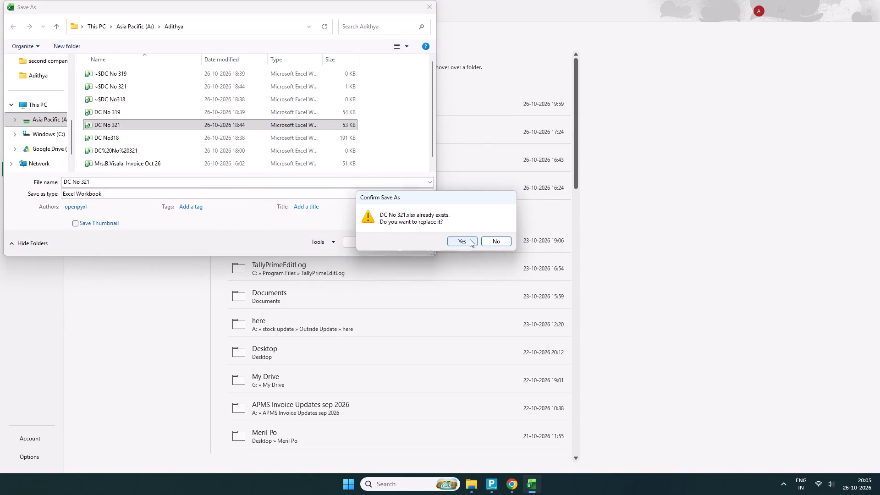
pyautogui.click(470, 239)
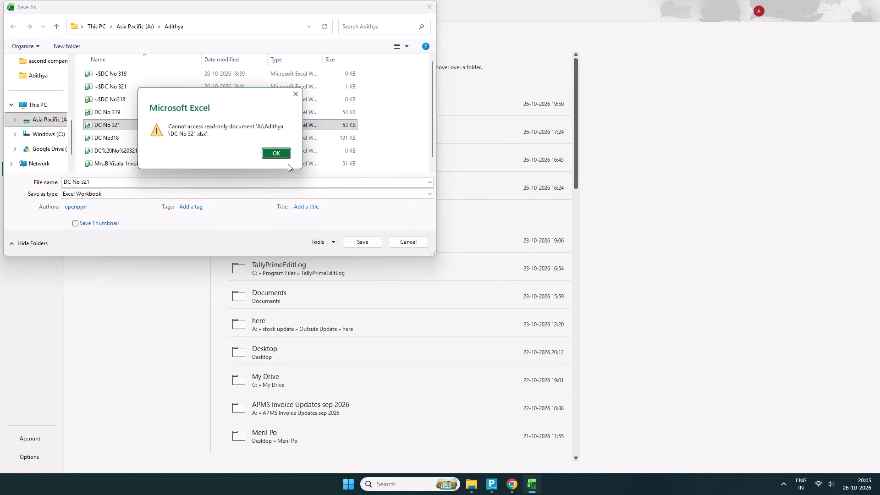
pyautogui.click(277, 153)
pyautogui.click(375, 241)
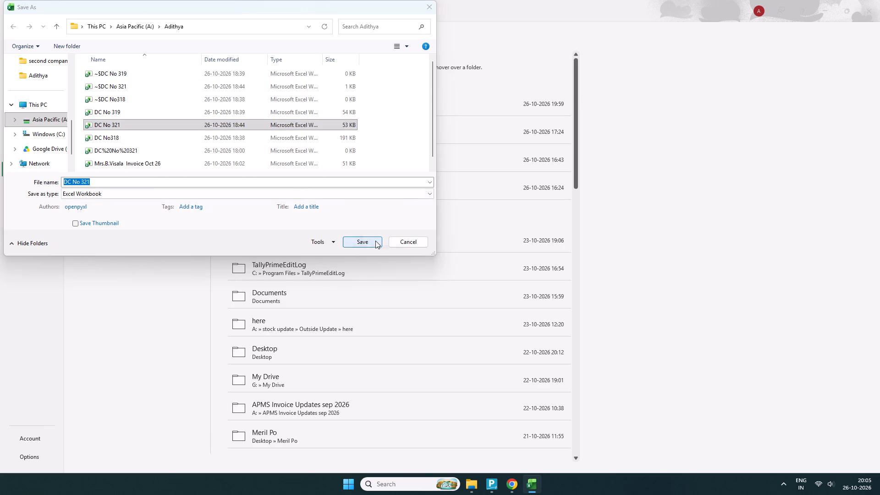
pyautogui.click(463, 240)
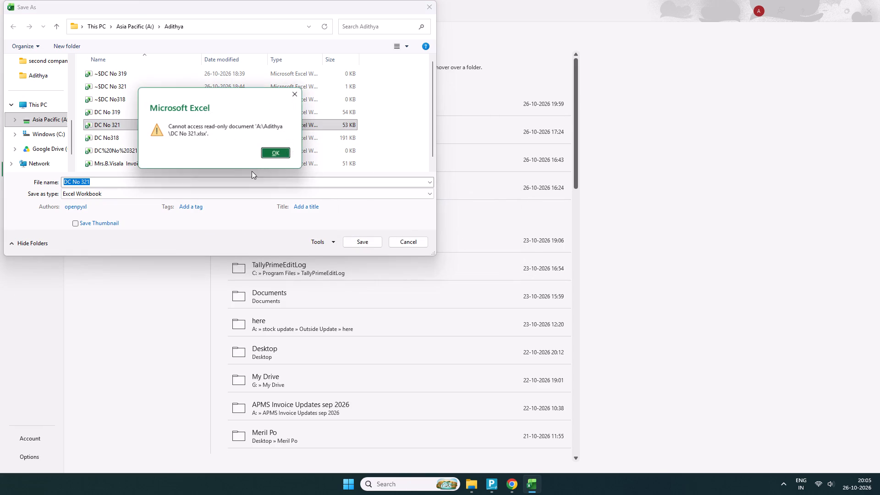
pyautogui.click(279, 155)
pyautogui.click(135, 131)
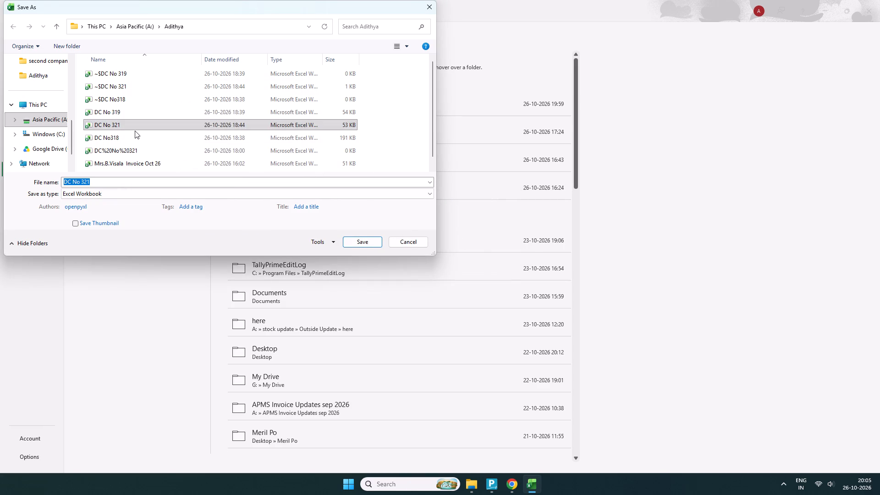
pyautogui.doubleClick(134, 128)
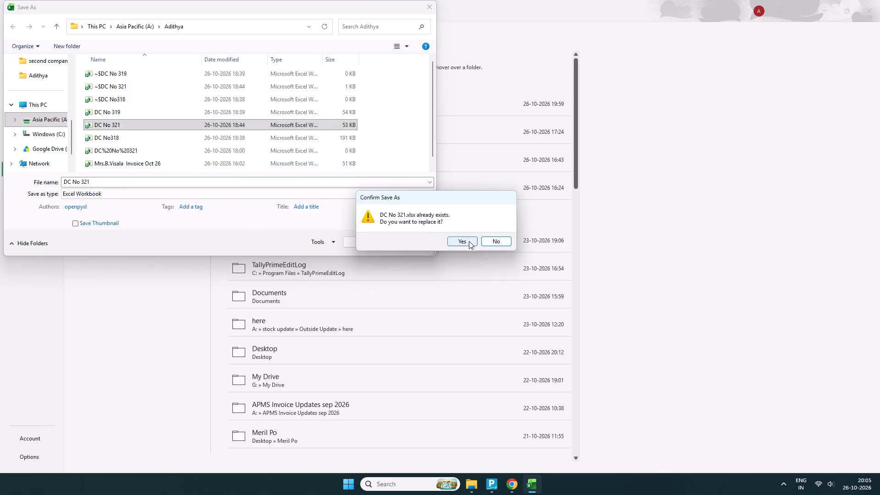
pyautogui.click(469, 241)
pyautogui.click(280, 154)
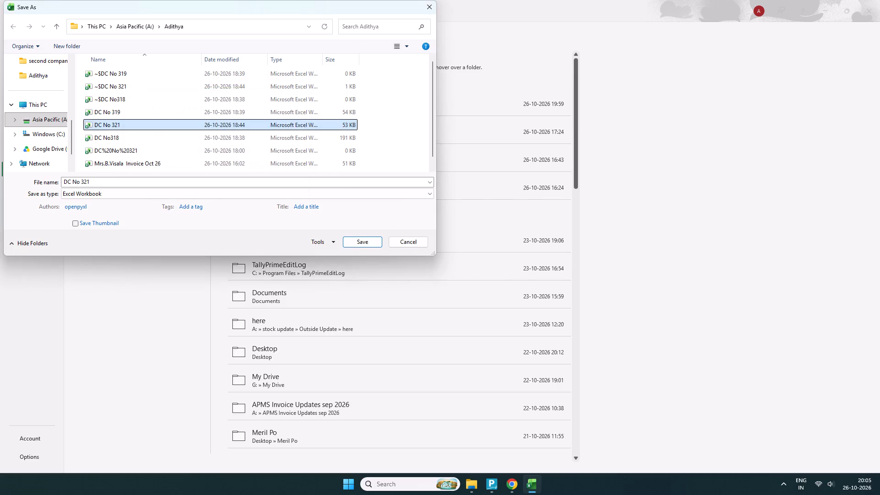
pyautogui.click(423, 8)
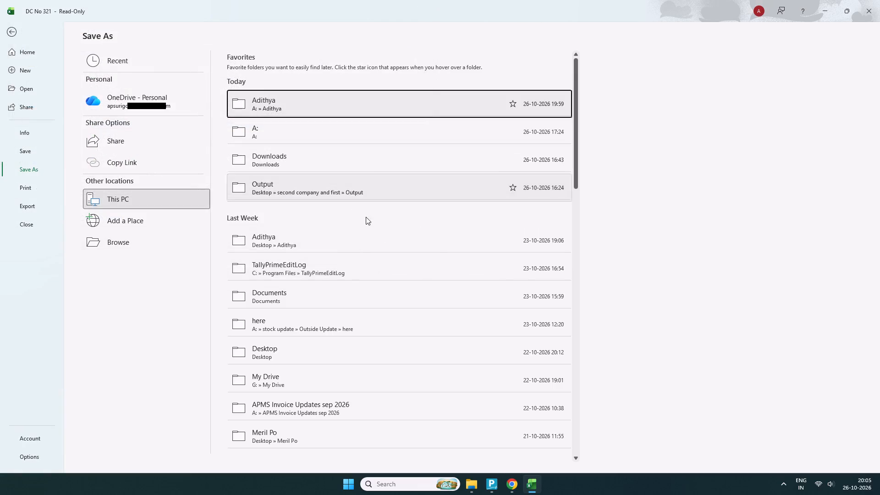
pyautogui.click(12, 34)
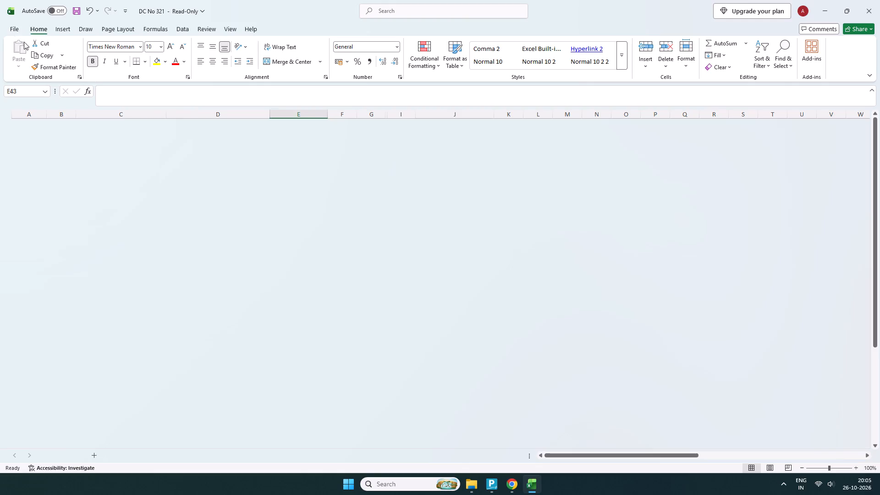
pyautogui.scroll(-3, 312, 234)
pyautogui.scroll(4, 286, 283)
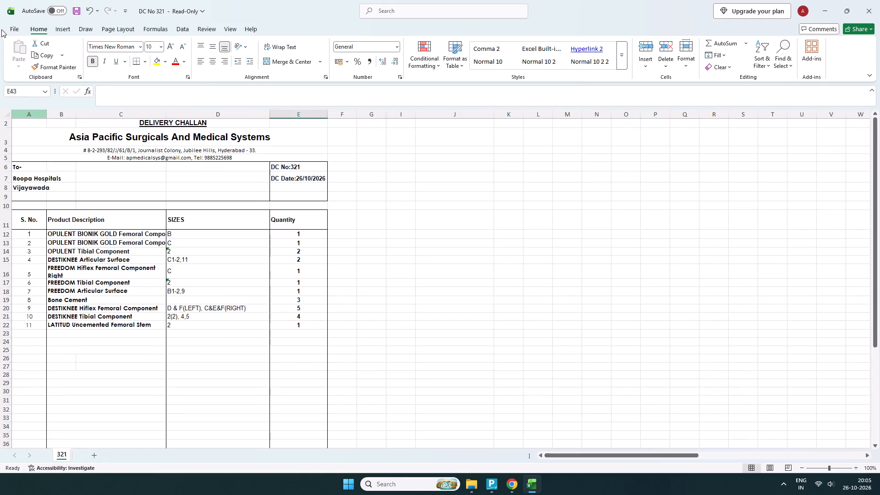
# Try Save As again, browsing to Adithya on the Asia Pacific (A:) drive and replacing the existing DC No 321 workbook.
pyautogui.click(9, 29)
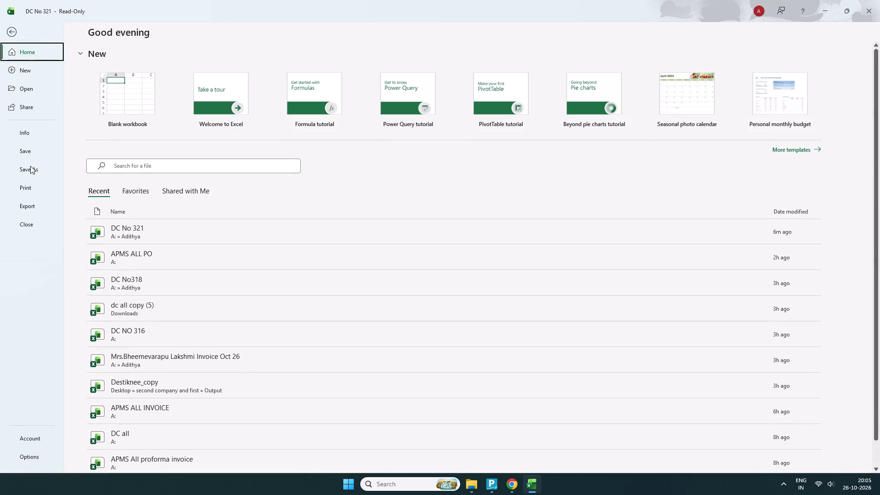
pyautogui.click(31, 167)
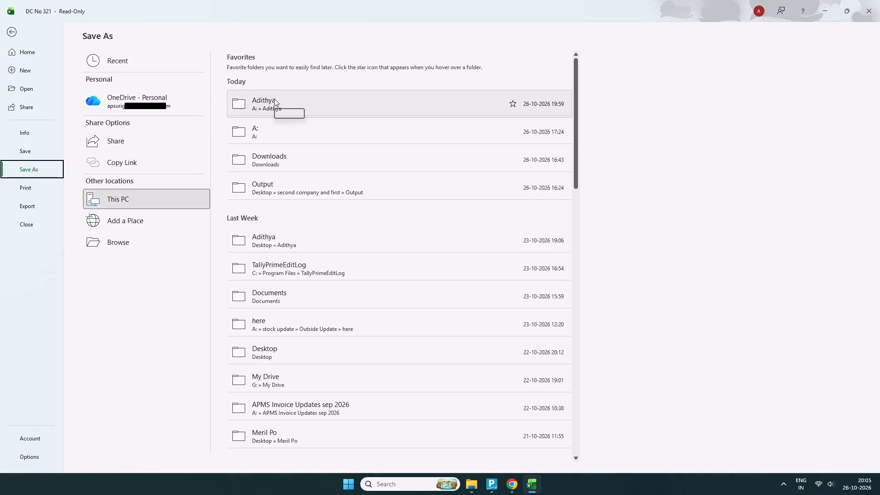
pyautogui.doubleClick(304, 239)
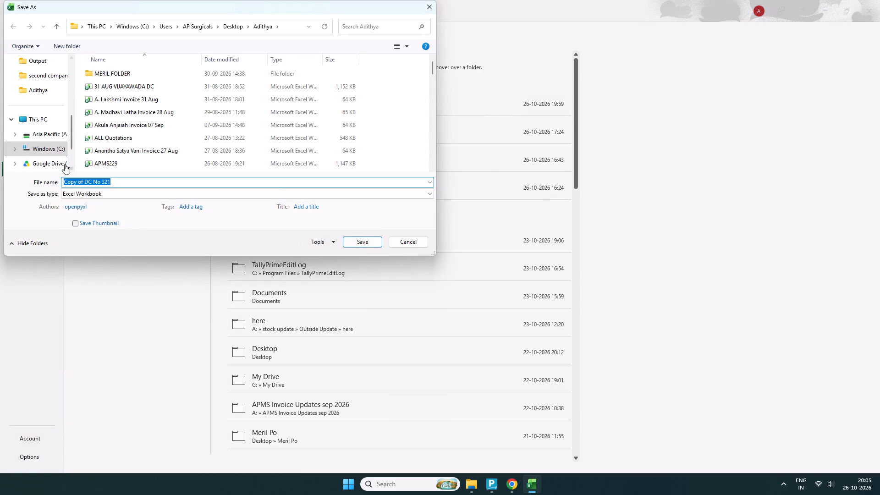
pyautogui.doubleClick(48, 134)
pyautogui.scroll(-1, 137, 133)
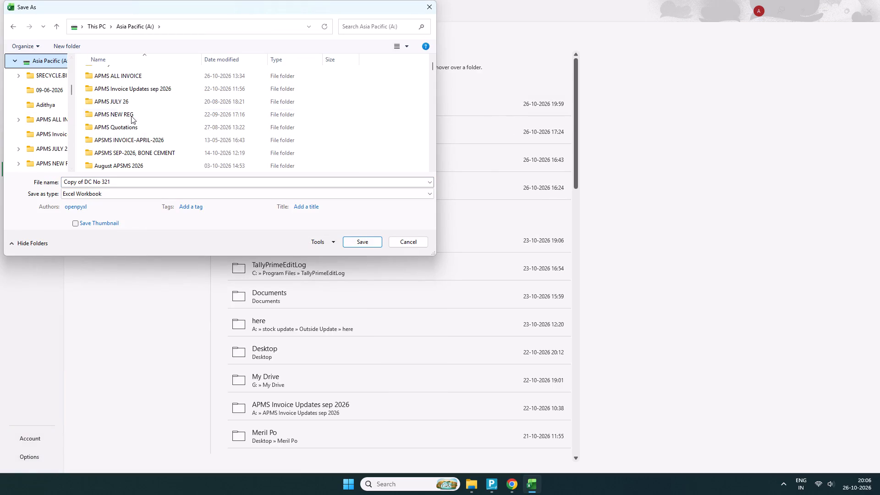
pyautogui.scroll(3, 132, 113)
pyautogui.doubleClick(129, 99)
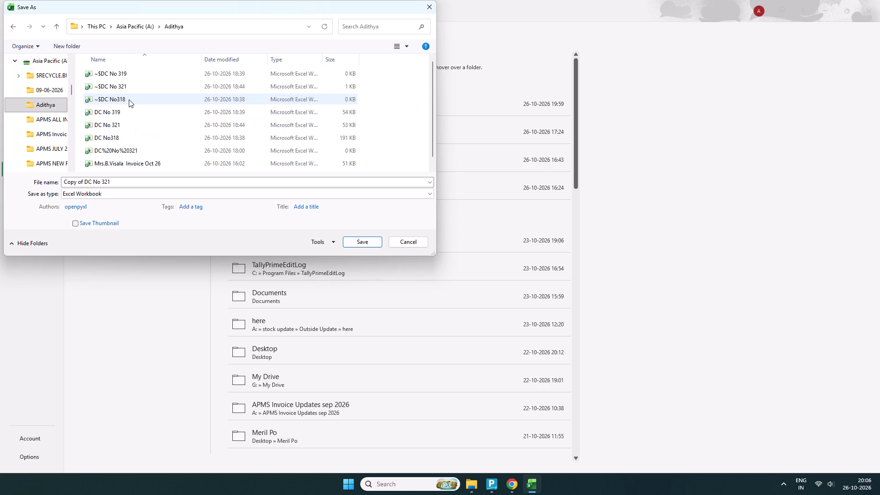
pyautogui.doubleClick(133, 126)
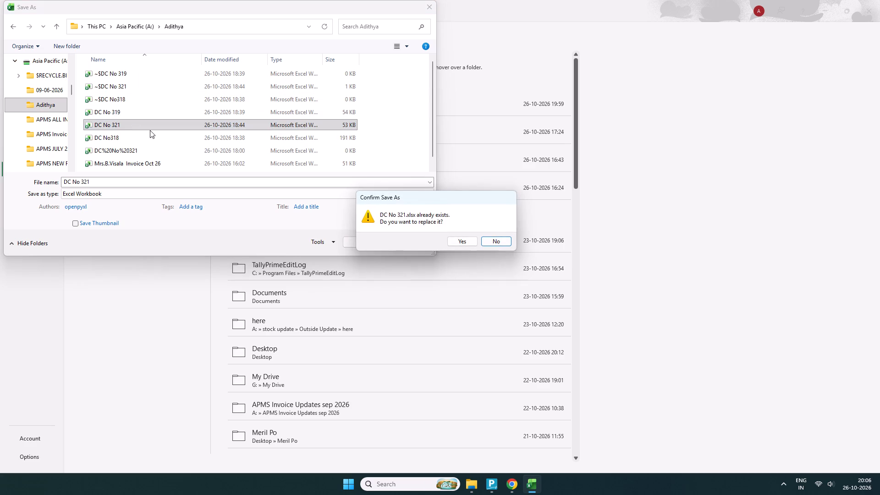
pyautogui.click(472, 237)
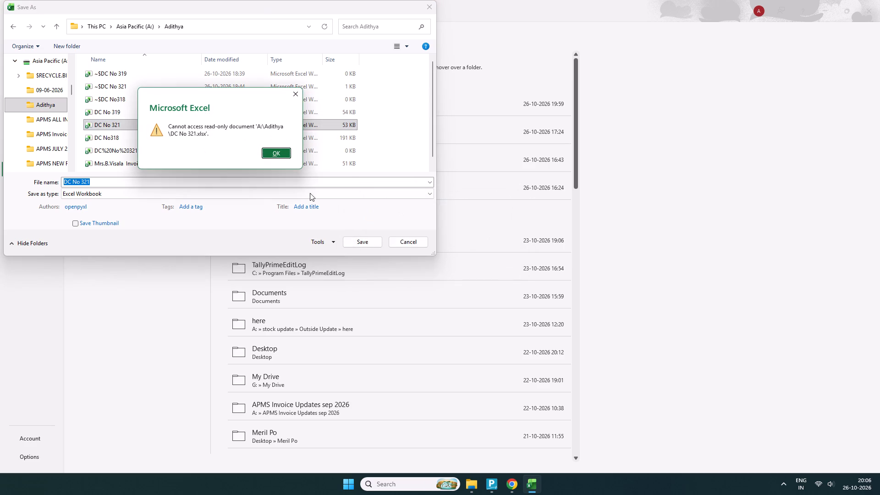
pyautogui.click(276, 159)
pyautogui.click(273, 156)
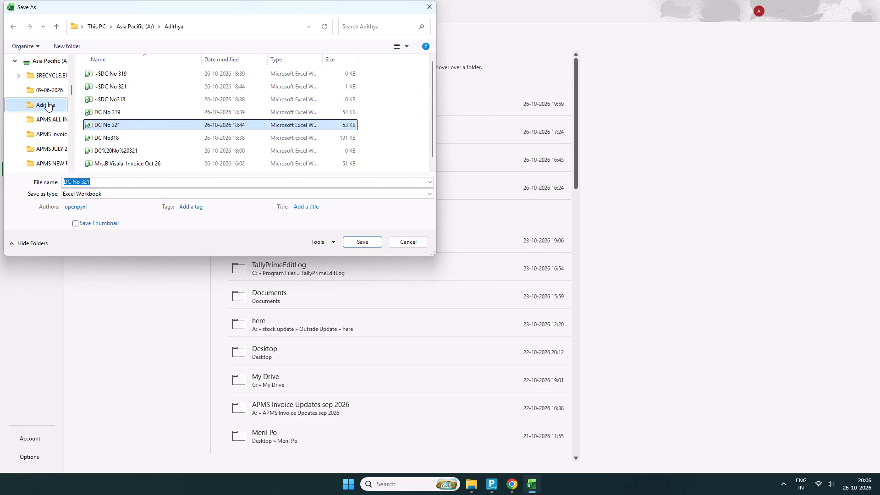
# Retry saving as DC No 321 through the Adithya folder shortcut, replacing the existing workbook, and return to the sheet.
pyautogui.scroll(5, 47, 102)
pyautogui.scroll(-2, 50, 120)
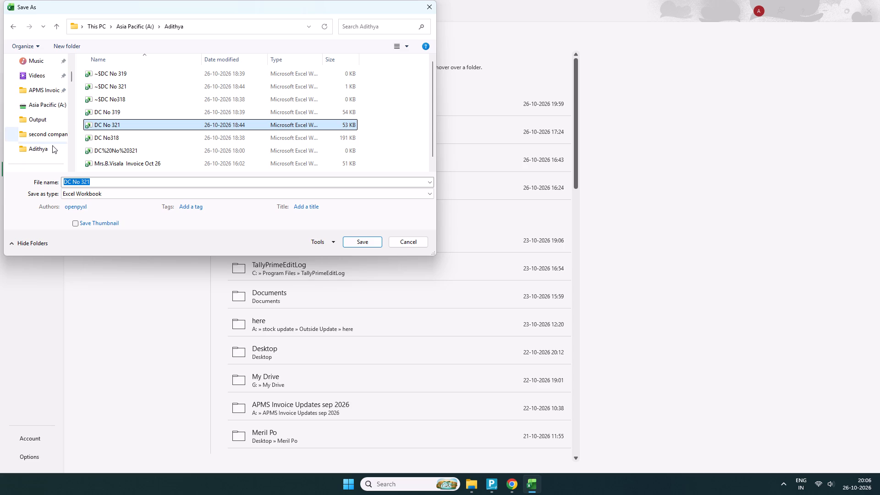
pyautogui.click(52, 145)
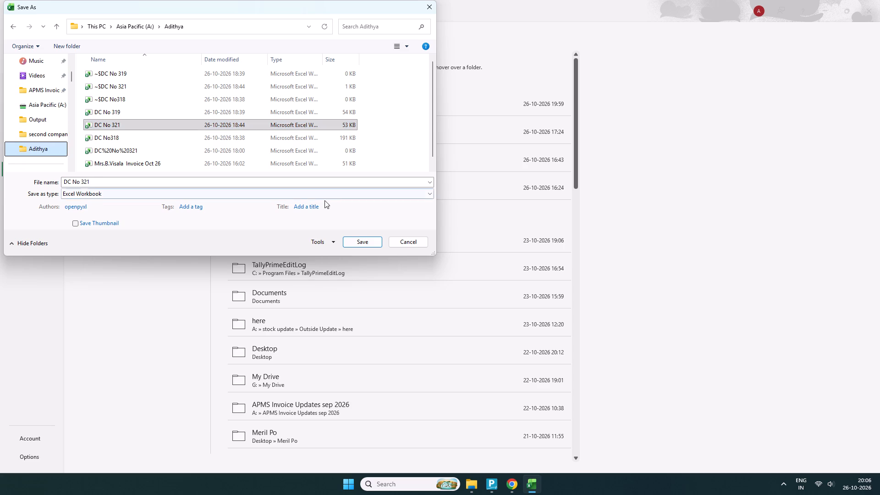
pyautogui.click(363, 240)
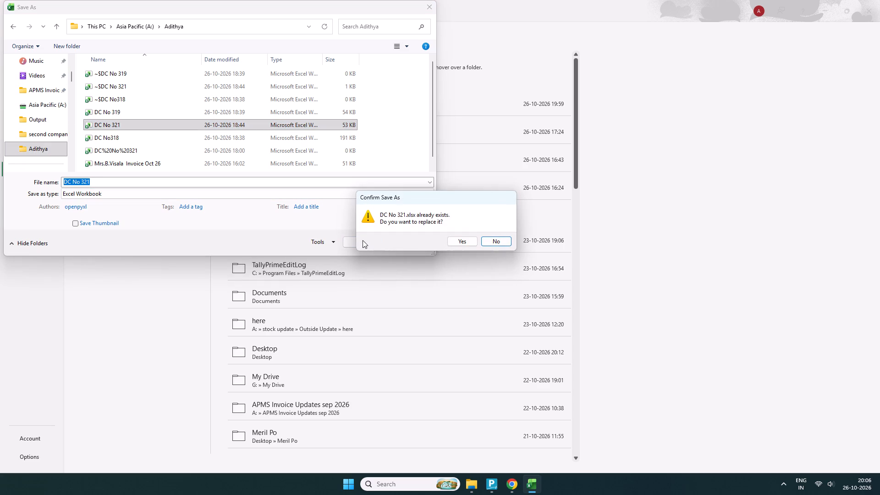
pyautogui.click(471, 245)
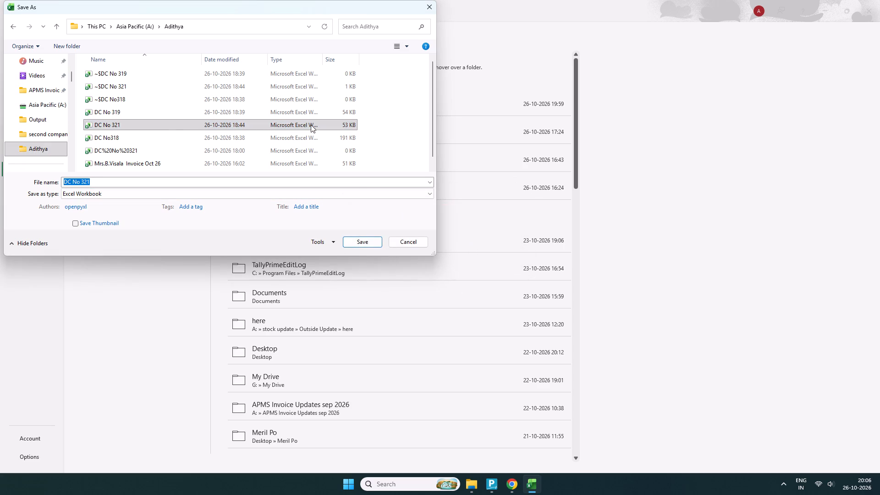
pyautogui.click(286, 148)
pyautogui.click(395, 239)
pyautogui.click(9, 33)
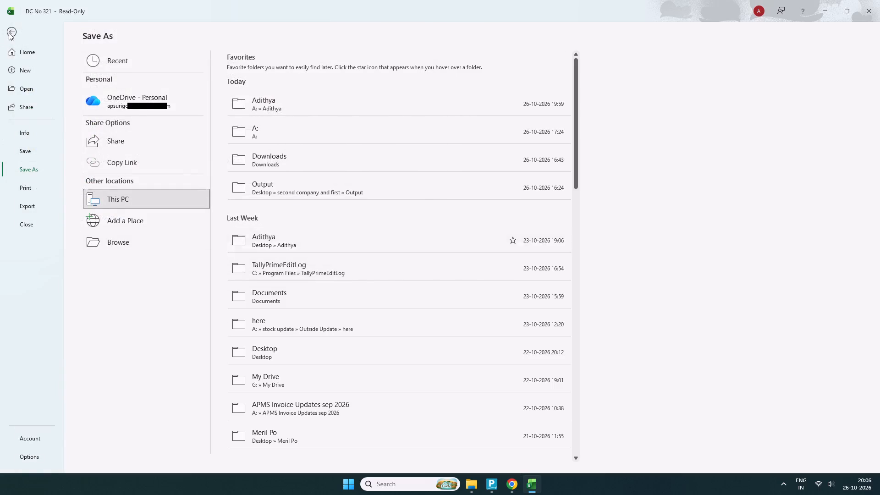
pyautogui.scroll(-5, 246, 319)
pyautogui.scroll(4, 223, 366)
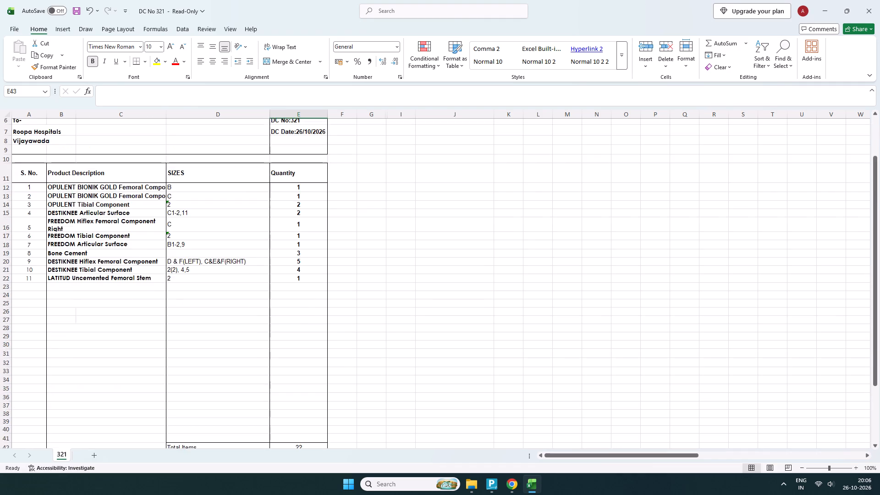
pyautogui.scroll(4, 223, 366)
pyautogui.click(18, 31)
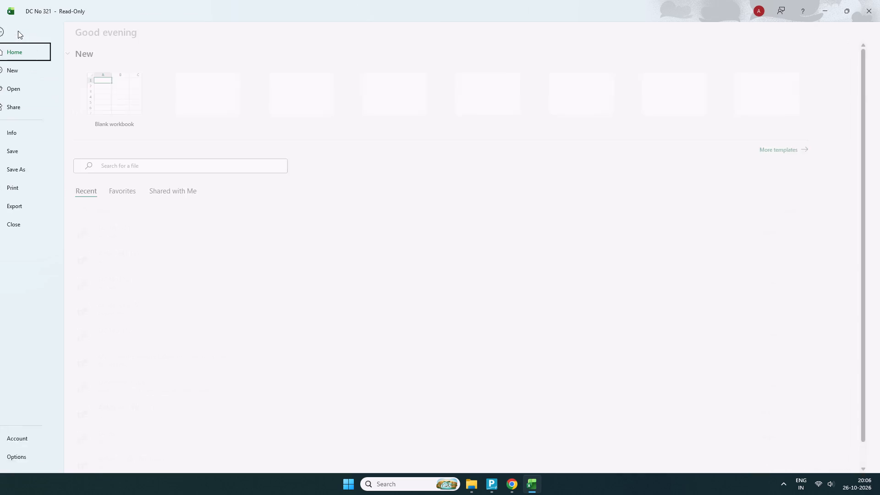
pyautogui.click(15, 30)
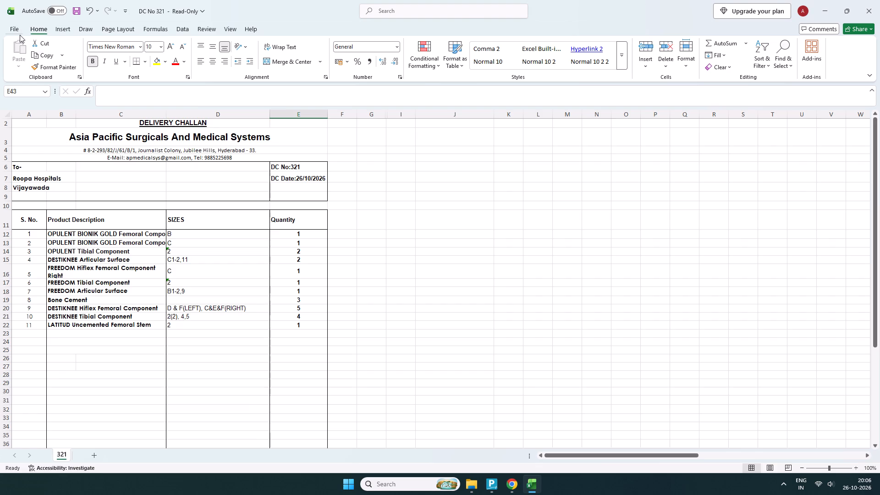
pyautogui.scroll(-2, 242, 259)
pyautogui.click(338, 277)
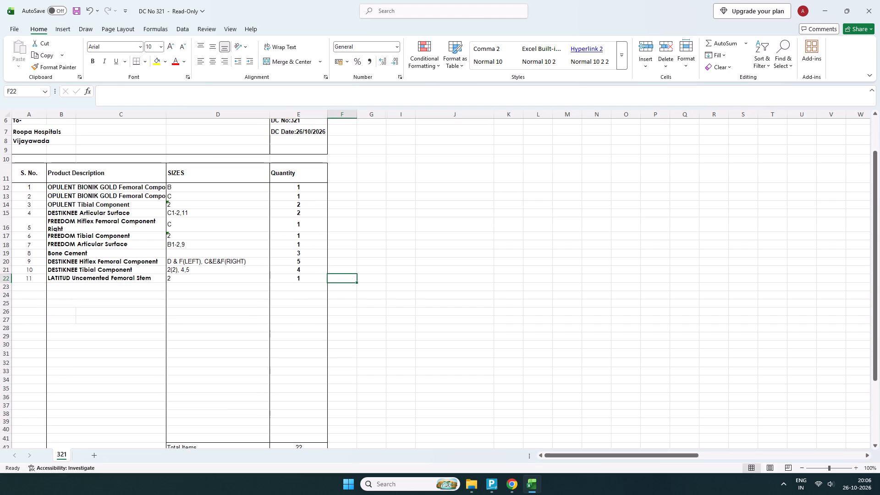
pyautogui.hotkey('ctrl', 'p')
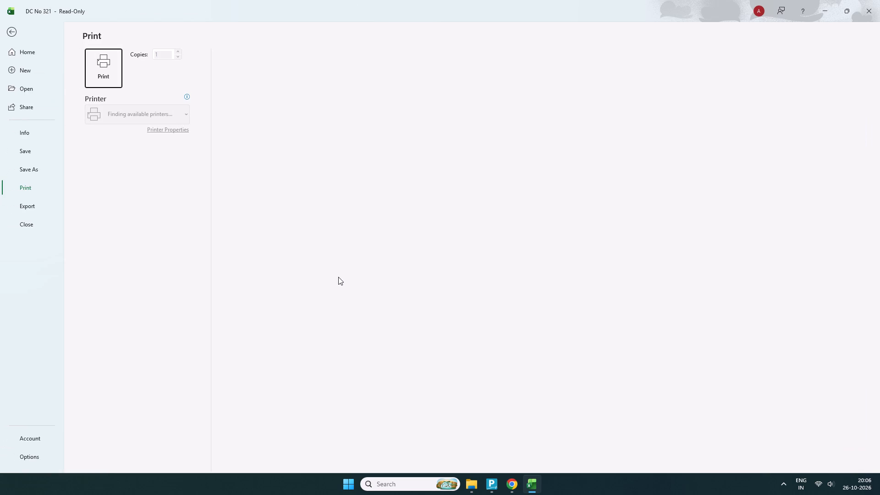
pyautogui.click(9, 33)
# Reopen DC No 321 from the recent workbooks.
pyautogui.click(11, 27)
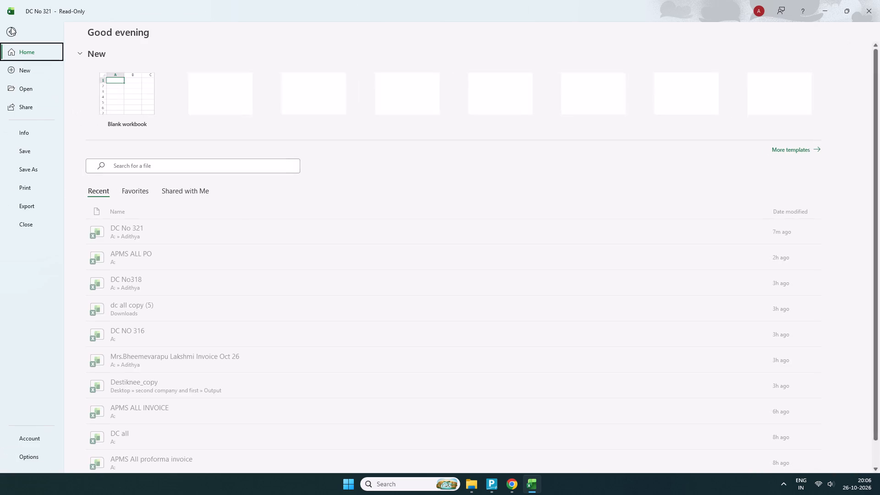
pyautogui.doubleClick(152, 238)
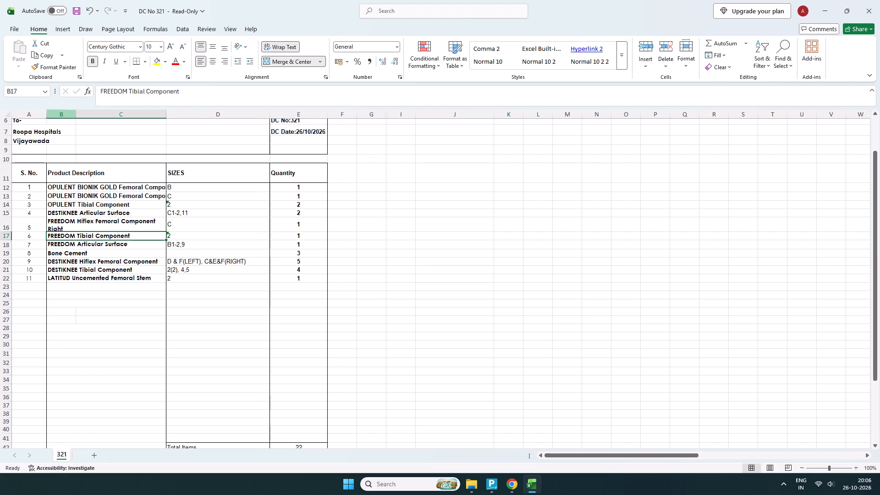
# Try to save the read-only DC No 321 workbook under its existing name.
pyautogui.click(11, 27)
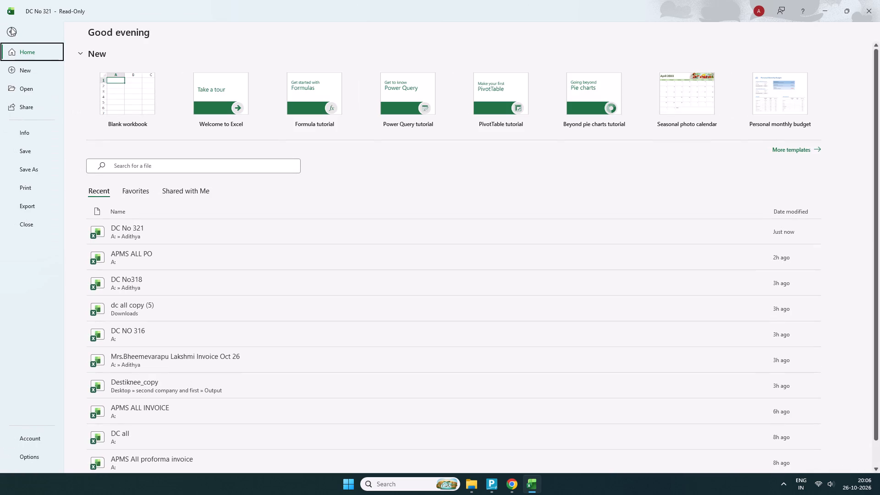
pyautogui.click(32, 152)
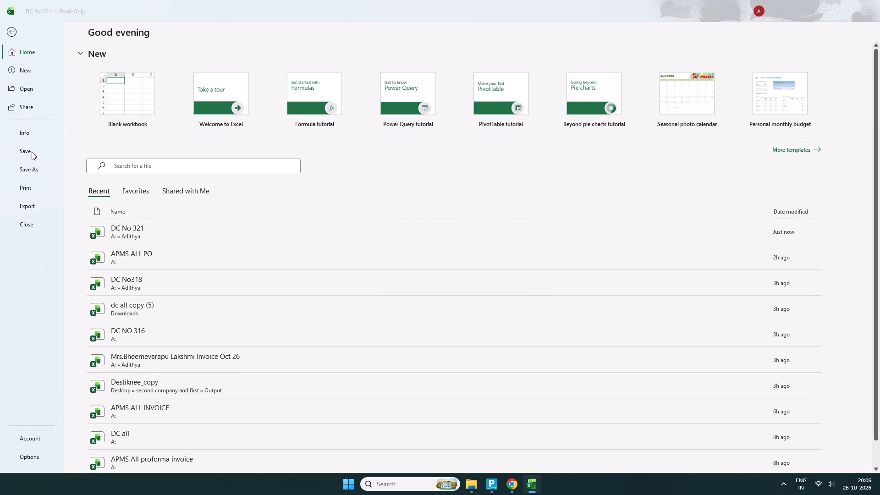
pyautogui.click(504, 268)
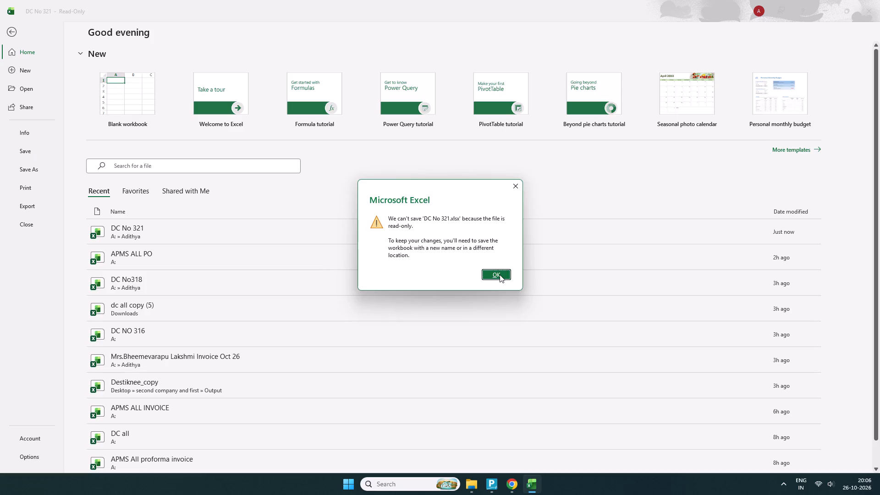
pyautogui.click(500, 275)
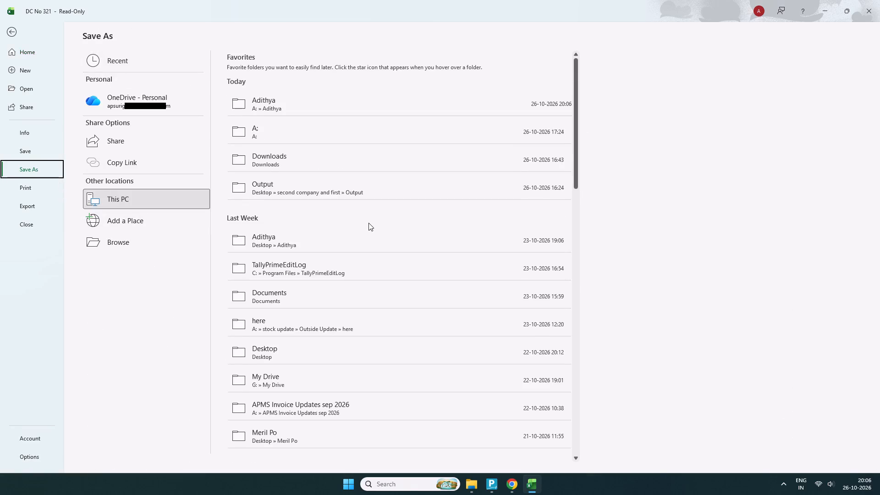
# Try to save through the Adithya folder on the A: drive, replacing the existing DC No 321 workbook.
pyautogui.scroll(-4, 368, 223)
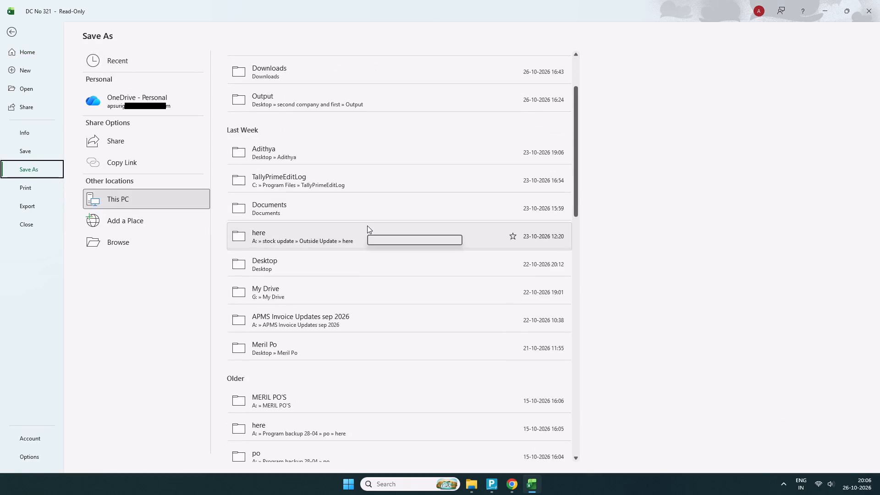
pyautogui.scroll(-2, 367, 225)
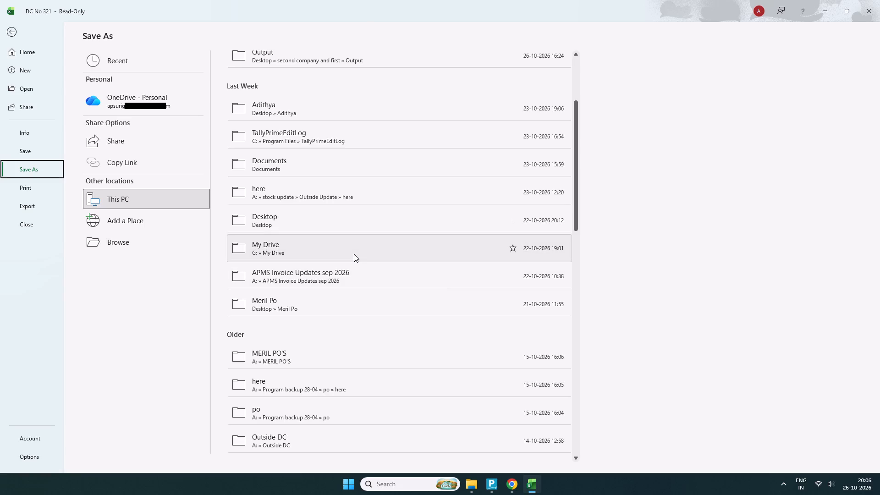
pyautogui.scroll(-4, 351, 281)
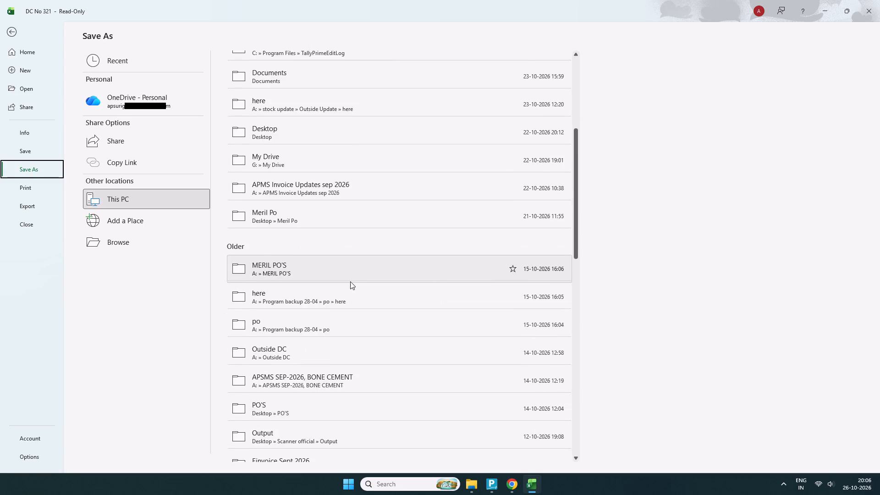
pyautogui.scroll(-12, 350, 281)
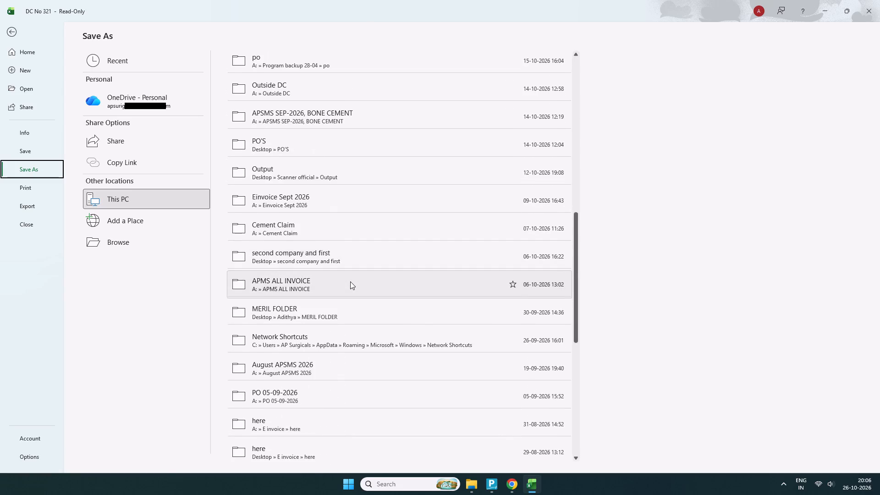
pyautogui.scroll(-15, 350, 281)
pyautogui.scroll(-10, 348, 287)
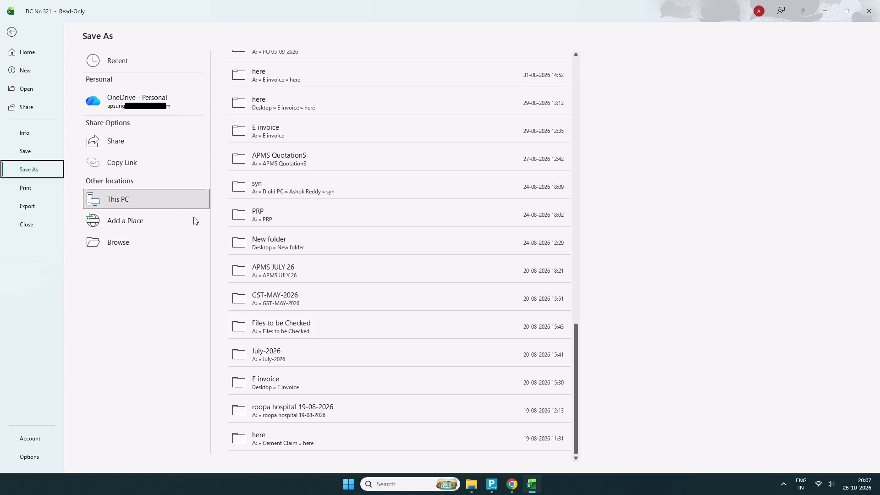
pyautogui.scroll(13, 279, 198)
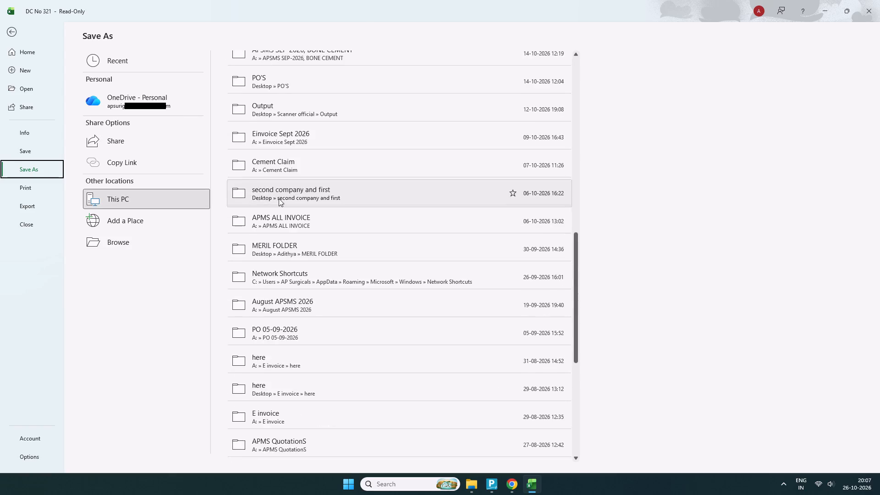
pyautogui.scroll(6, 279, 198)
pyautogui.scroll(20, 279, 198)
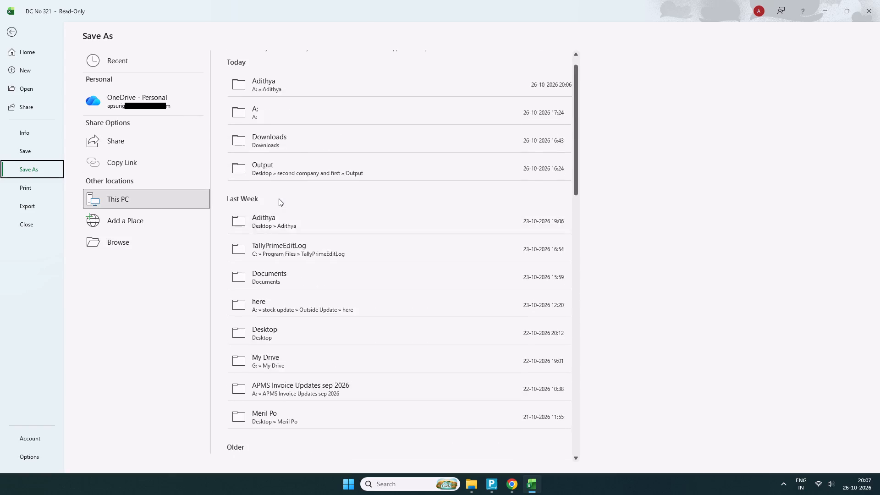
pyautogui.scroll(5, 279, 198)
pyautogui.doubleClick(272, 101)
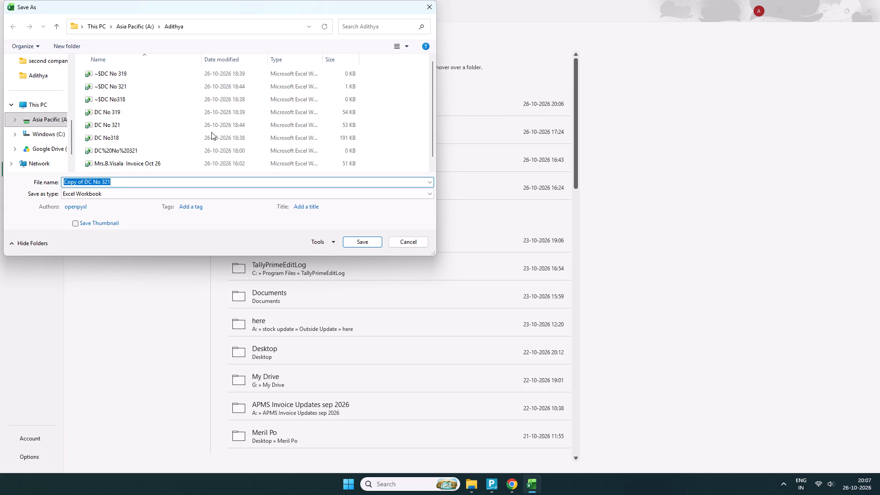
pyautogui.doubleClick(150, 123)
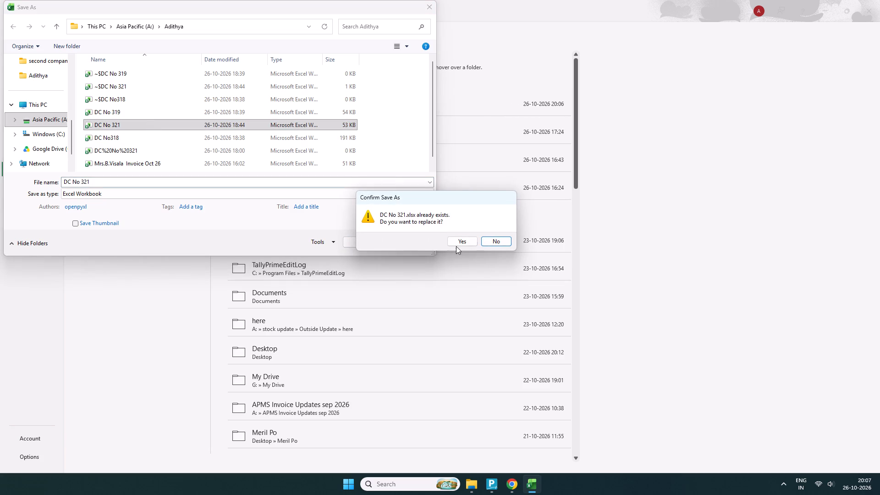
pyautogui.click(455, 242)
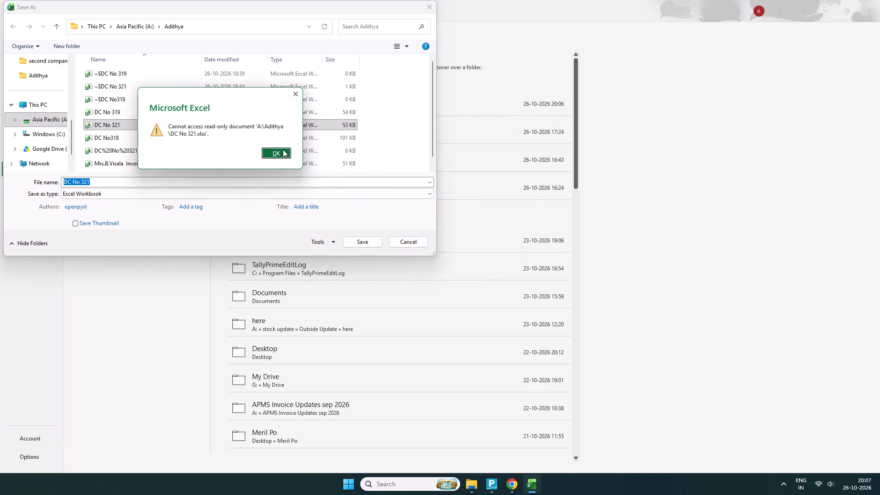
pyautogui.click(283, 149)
# Save the workbook in the Adithya folder under the new name DC No 321 (2).
pyautogui.click(143, 181)
pyautogui.click(143, 181)
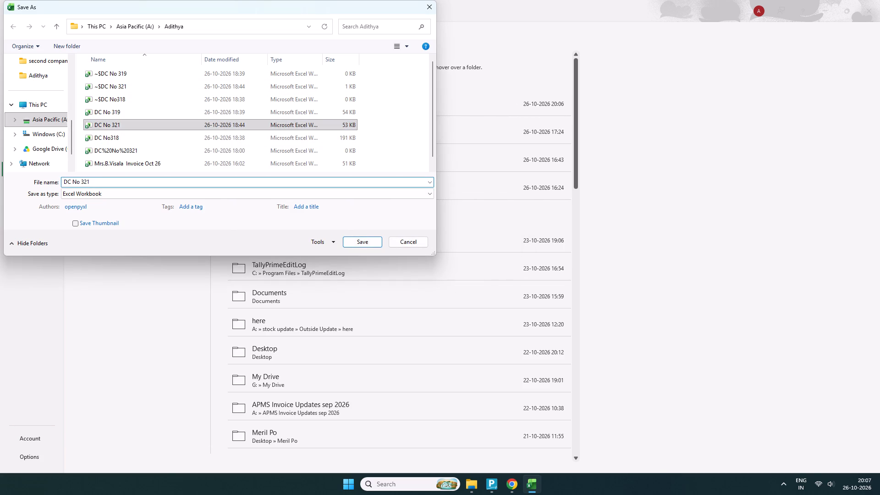
pyautogui.press('BackSpace')
pyautogui.press('BackSpace')
pyautogui.press('BackSpace')
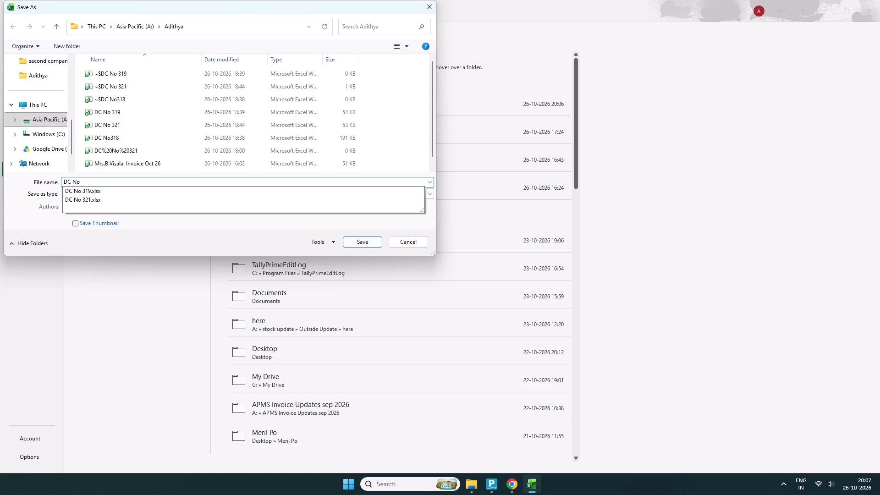
pyautogui.press('2')
pyautogui.press('BackSpace')
pyautogui.write('321')
pyautogui.press('space')
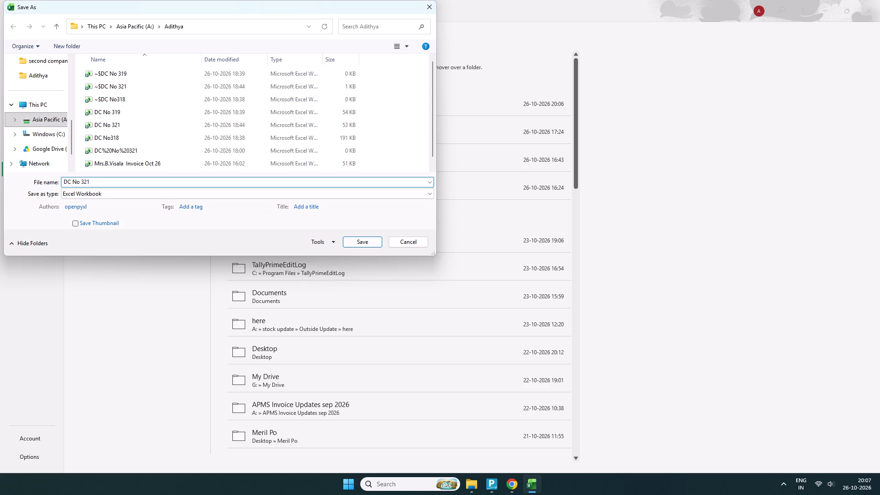
pyautogui.write('92)')
pyautogui.press('BackSpace')
pyautogui.press('BackSpace')
pyautogui.press('BackSpace')
pyautogui.hotkey('shift', '(')
pyautogui.press('2')
pyautogui.press('0')
pyautogui.press('BackSpace')
pyautogui.press('0')
pyautogui.press('BackSpace')
pyautogui.hotkey('shift', ')')
pyautogui.press('Return')
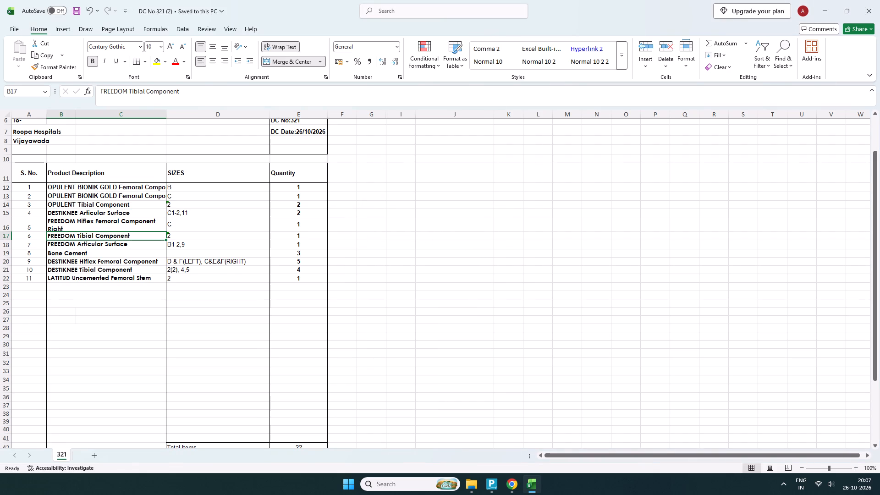
# Switch to the Adithya folder in File Explorer and open the DC No 321 (2) workbook.
pyautogui.click(833, 16)
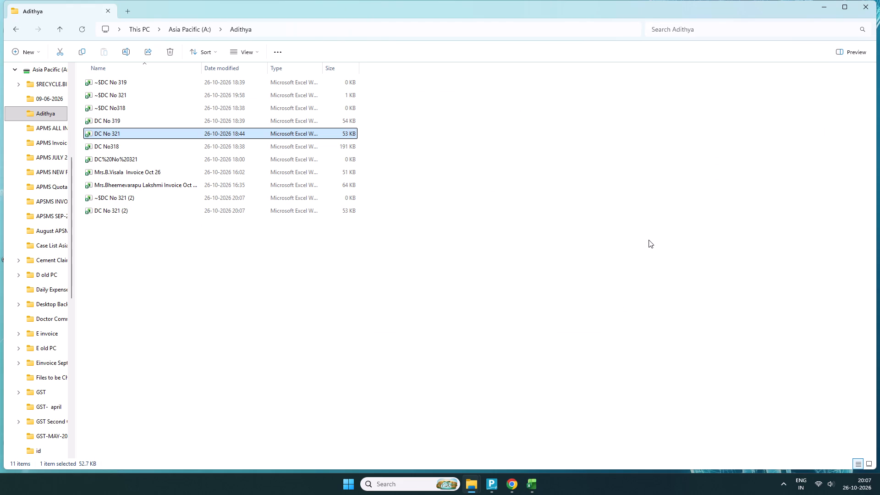
pyautogui.click(648, 240)
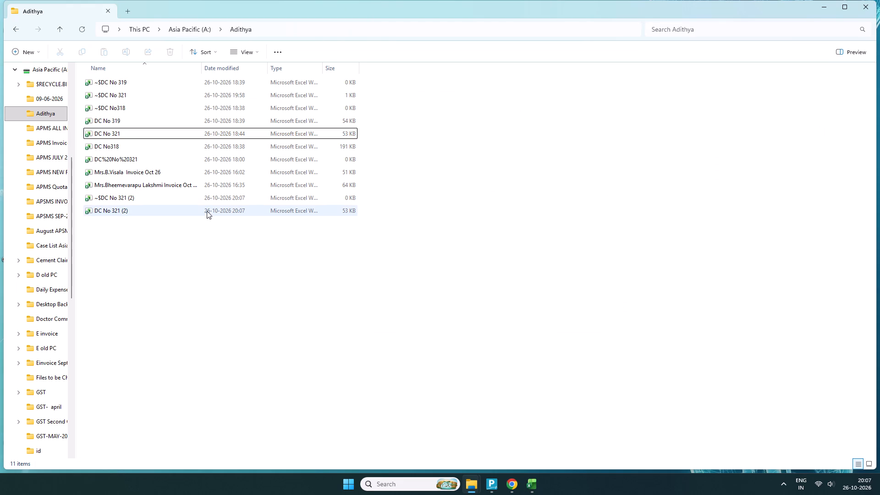
pyautogui.doubleClick(207, 211)
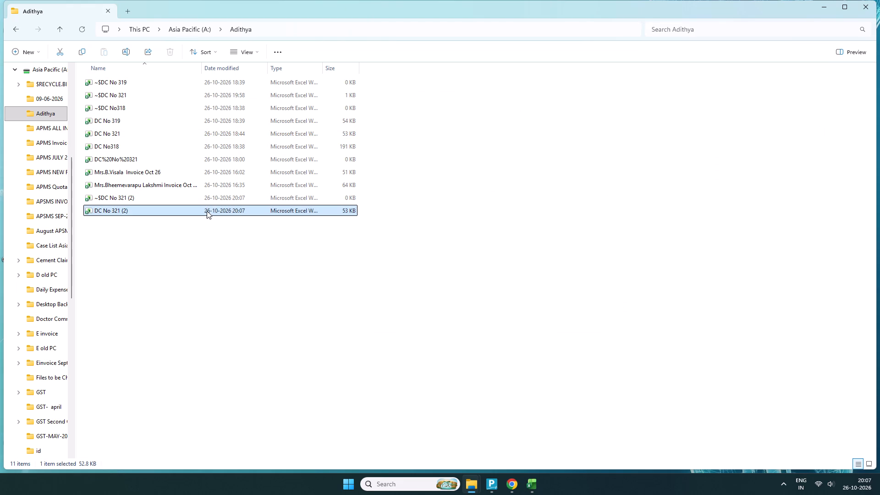
# Print the delivery challan, cancelling the wait for the printer connection and choosing the Brother DCP-T226 printer.
pyautogui.scroll(-2, 333, 270)
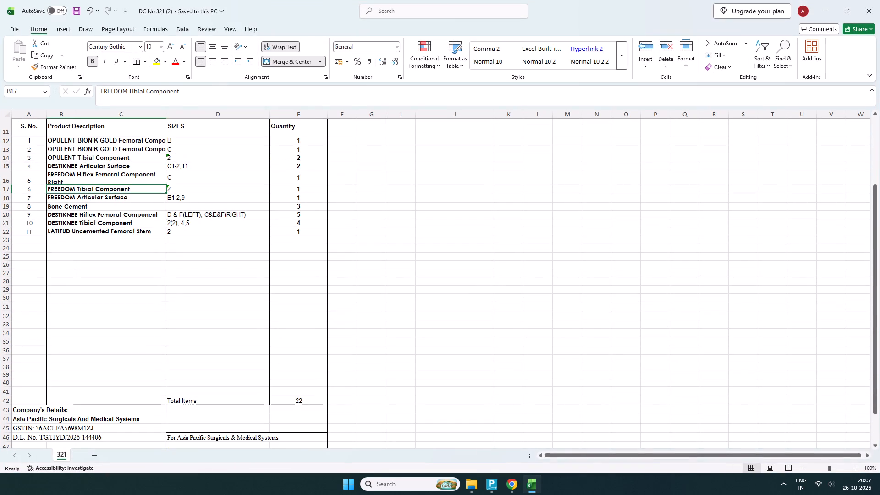
pyautogui.click(341, 264)
pyautogui.hotkey('ctrl', 'p')
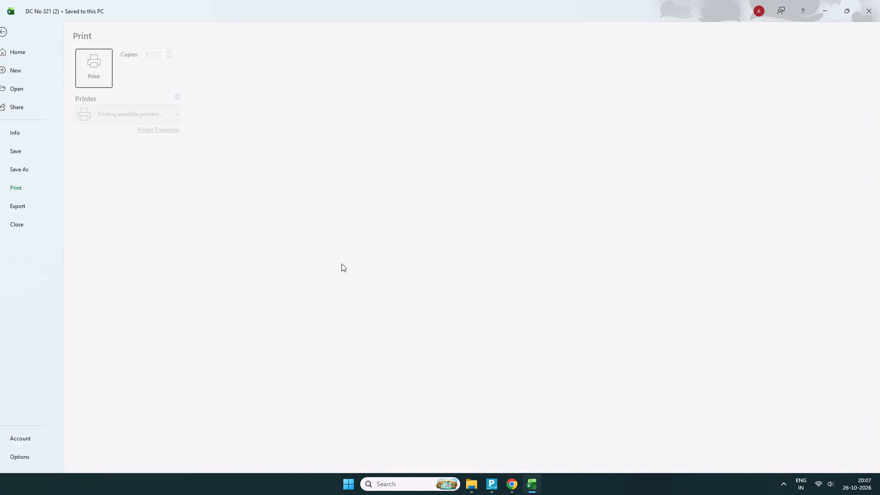
pyautogui.click(111, 77)
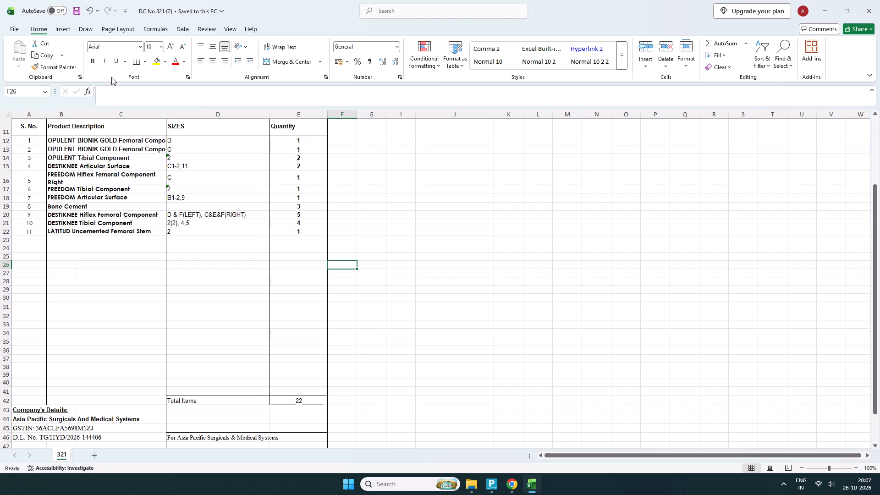
pyautogui.click(366, 242)
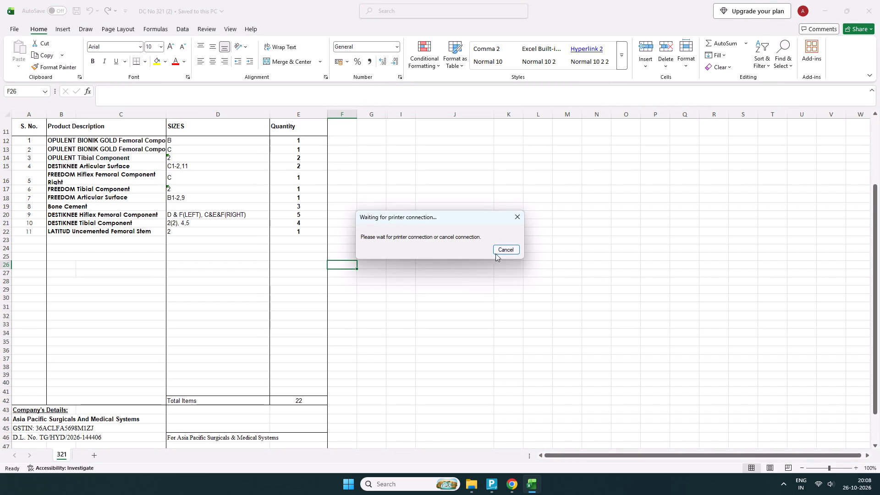
pyautogui.click(496, 246)
pyautogui.click(500, 260)
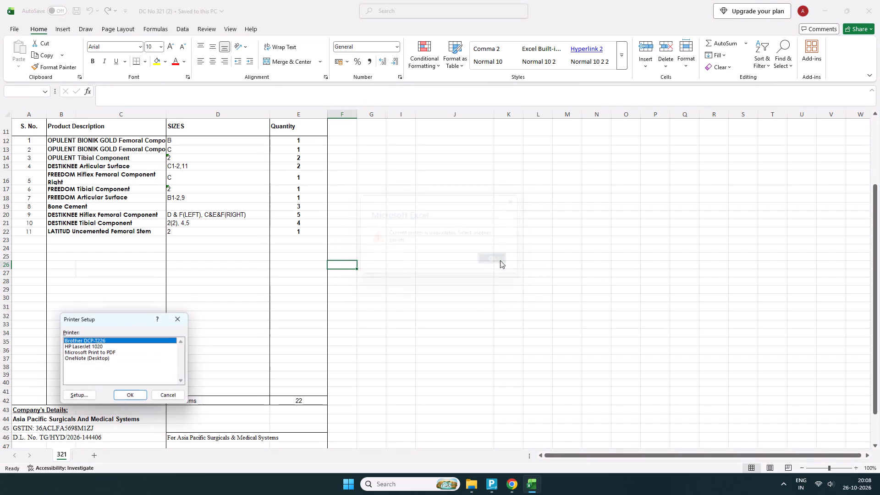
pyautogui.click(434, 262)
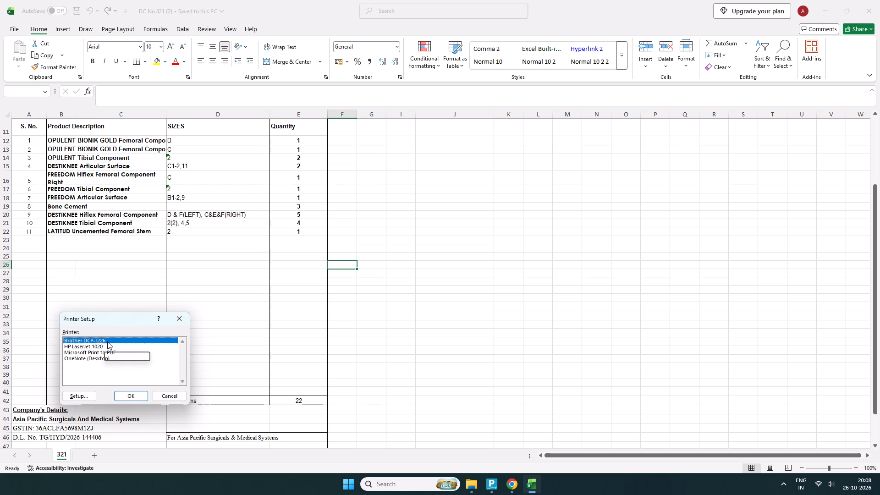
pyautogui.doubleClick(107, 341)
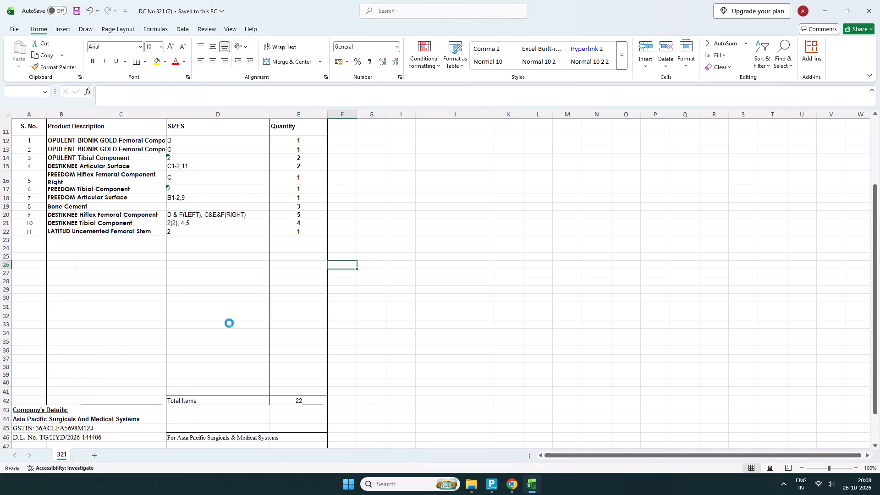
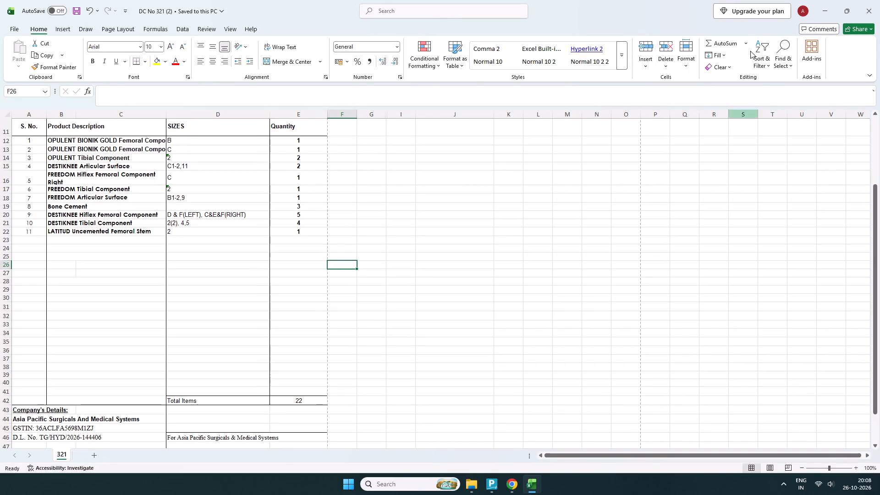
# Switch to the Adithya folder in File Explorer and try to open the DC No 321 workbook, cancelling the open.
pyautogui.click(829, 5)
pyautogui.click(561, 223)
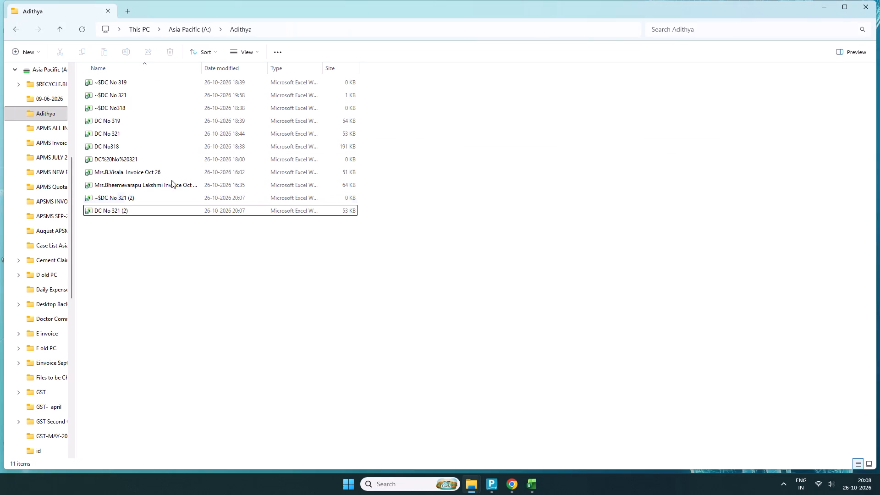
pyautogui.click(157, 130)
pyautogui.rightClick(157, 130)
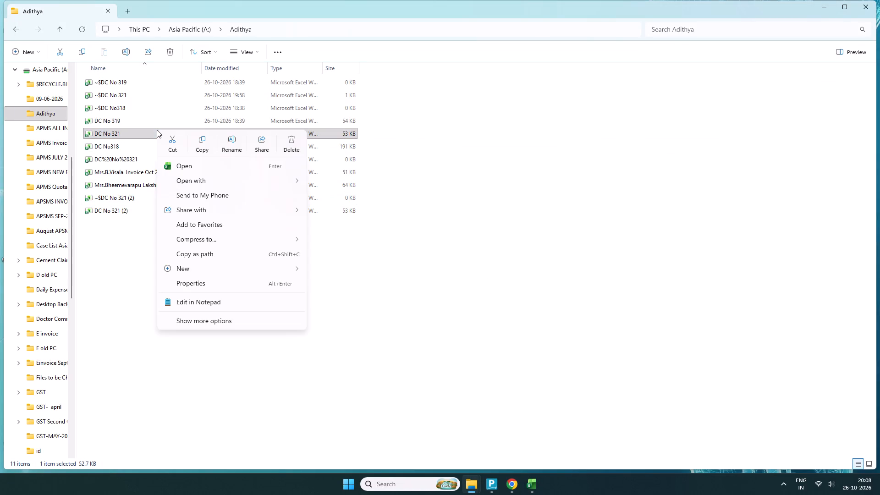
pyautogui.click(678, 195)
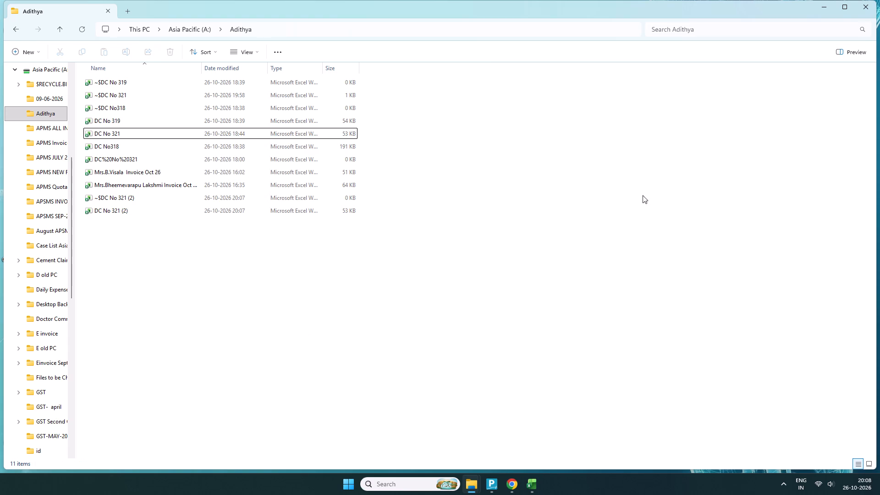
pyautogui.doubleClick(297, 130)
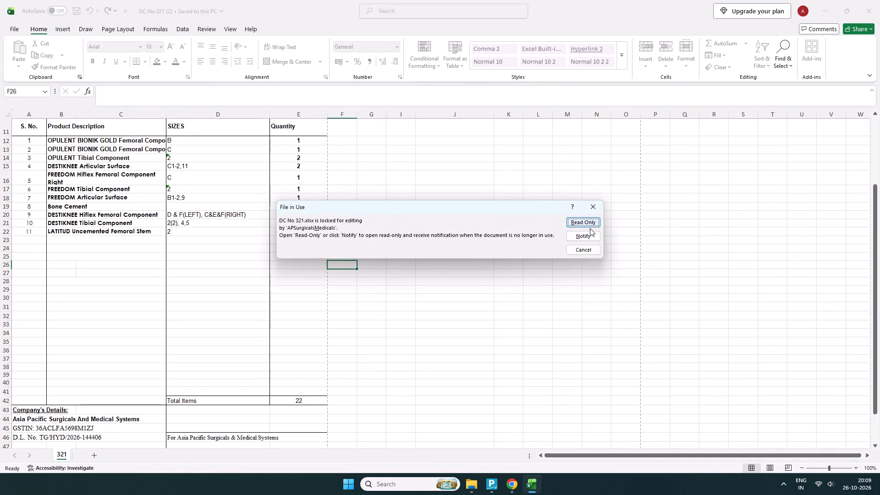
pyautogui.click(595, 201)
# Close the DC No 321 (2) workbook and permanently delete its file from the Adithya folder.
pyautogui.scroll(2, 512, 275)
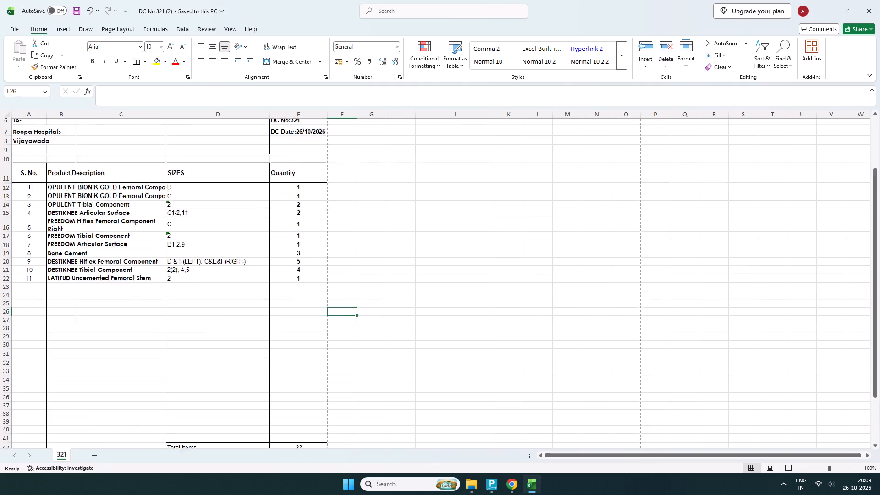
pyautogui.scroll(1, 512, 275)
pyautogui.click(865, 6)
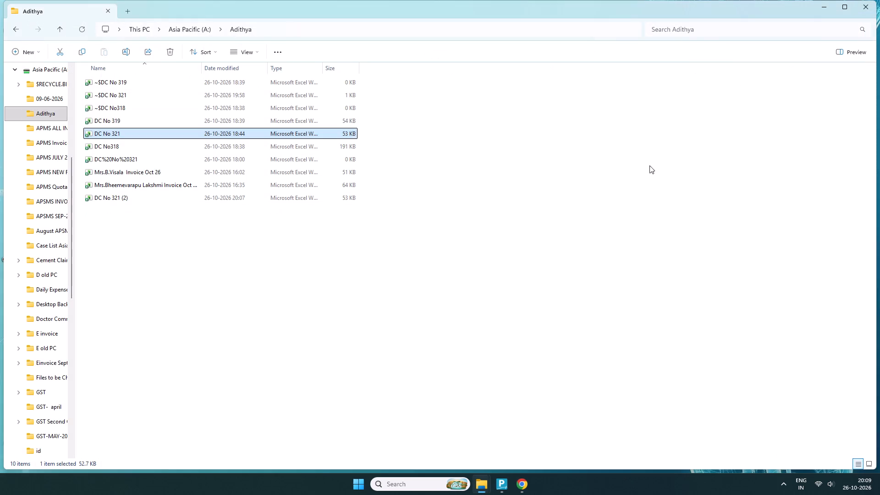
pyautogui.moveTo(385, 278); pyautogui.dragTo(349, 275)
pyautogui.click(165, 195)
pyautogui.rightClick(165, 195)
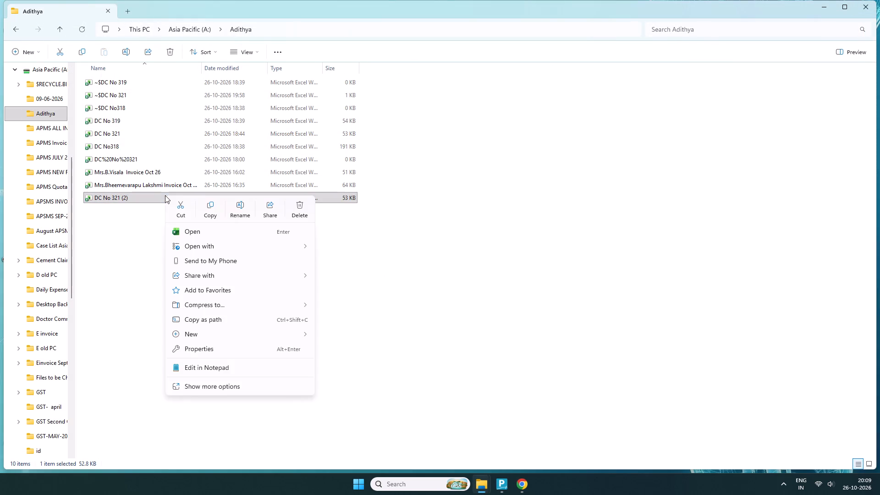
pyautogui.click(288, 207)
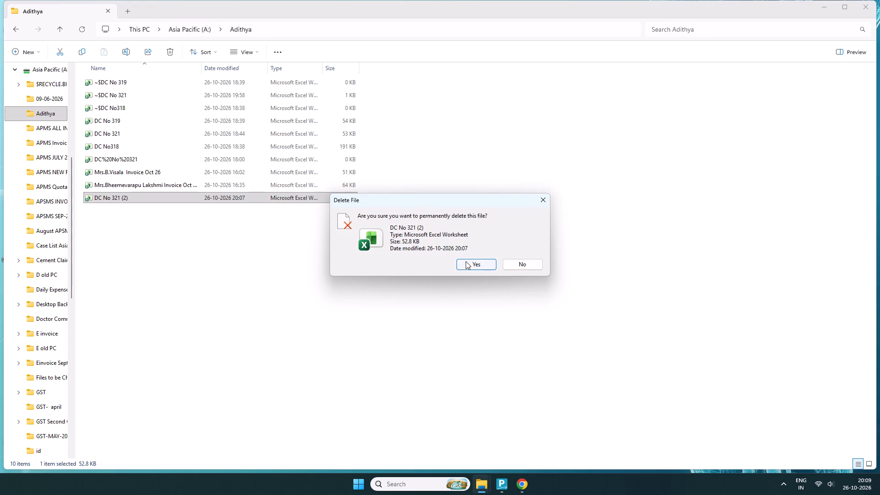
pyautogui.click(466, 261)
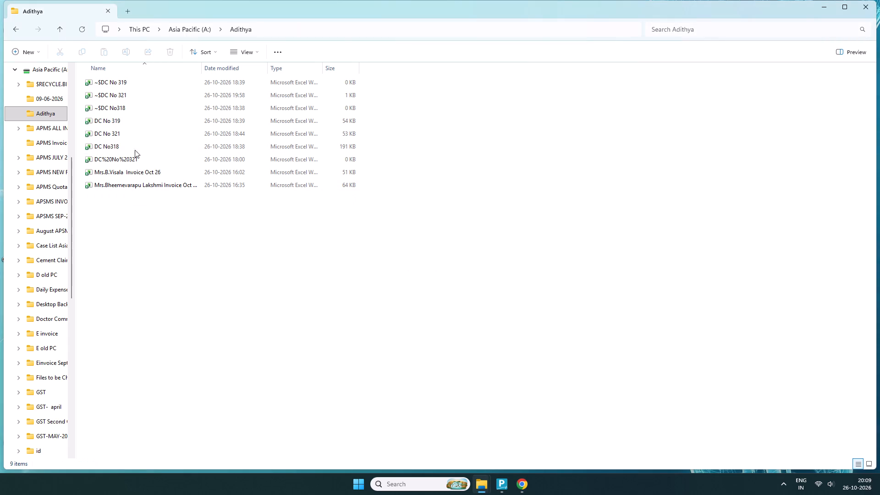
# Open the DC No 321 workbook from the Adithya folder as read-only and enable editing.
pyautogui.doubleClick(145, 137)
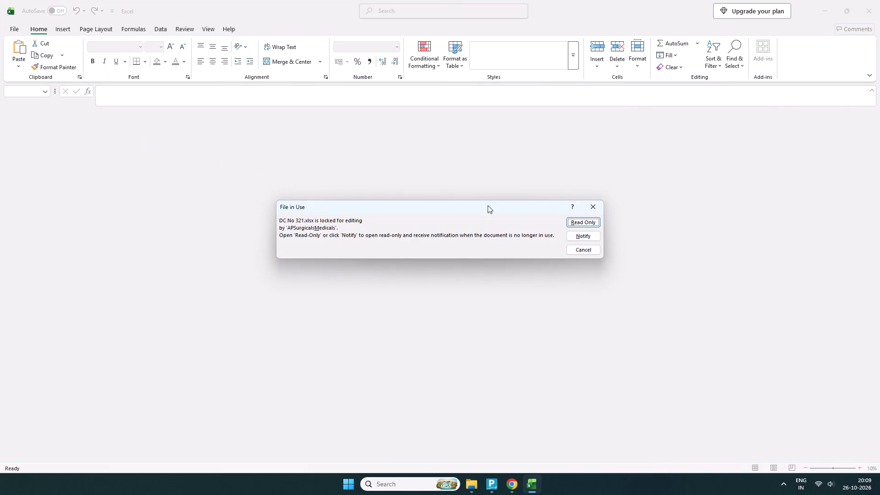
pyautogui.click(574, 222)
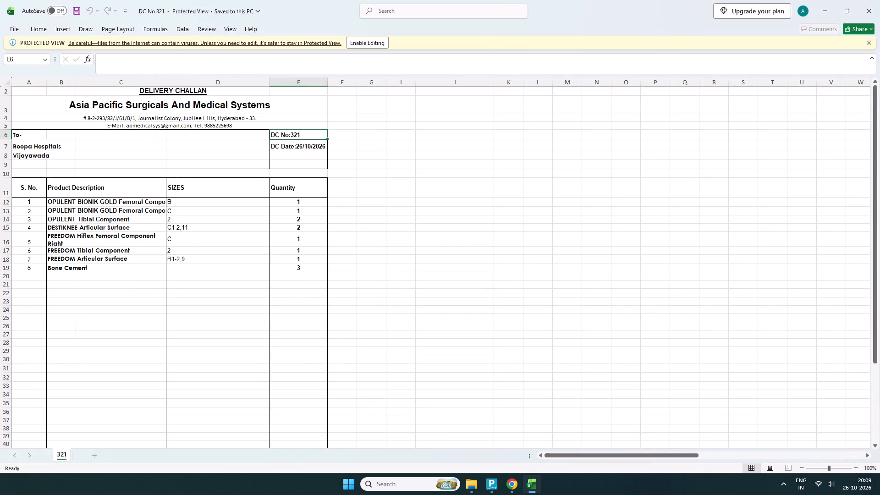
pyautogui.scroll(-1, 326, 238)
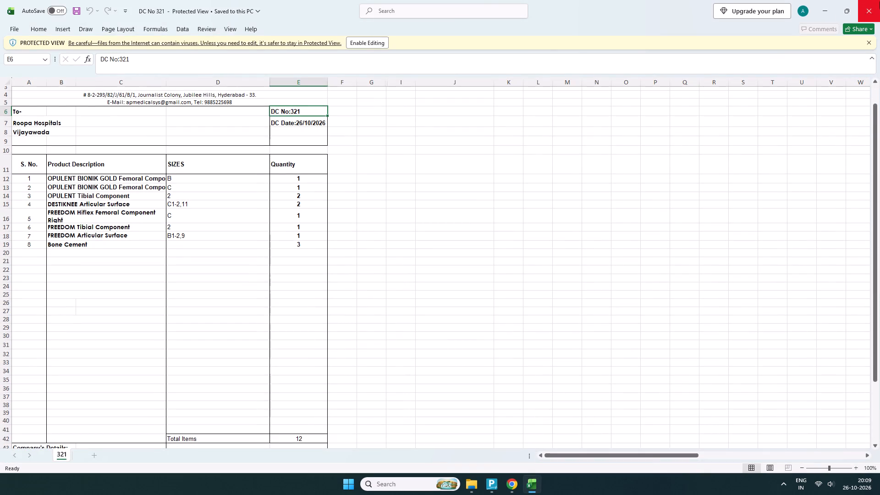
pyautogui.click(369, 39)
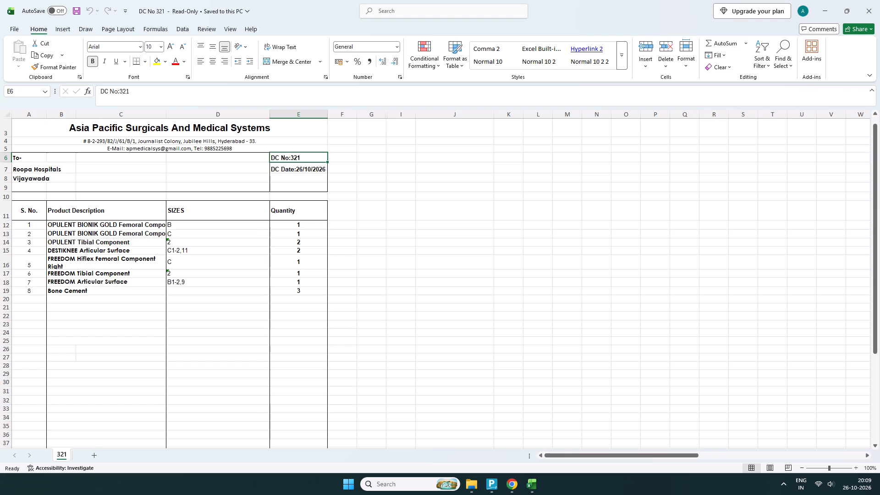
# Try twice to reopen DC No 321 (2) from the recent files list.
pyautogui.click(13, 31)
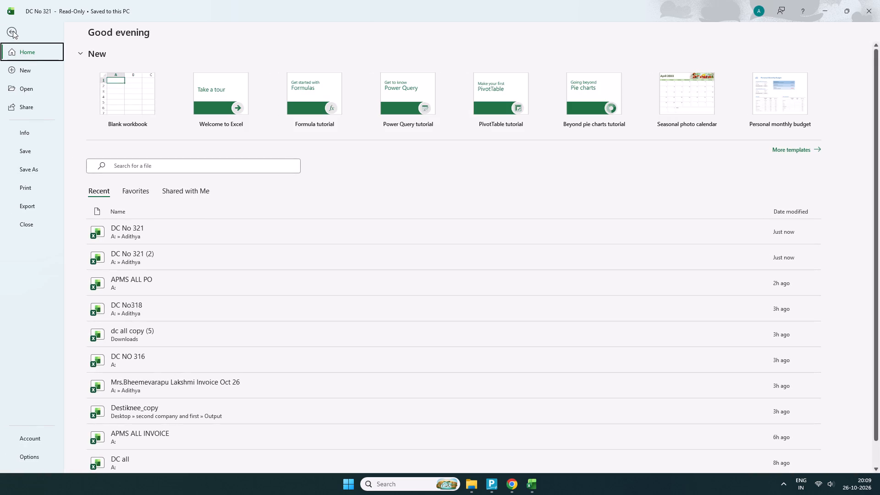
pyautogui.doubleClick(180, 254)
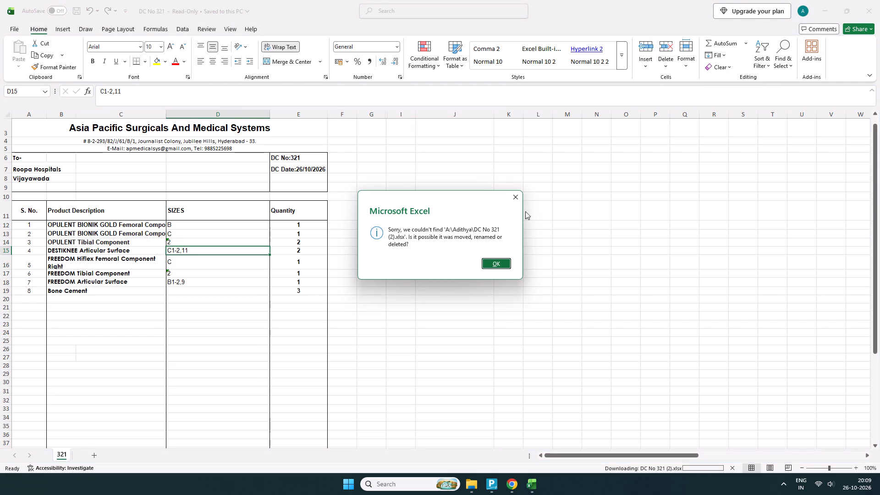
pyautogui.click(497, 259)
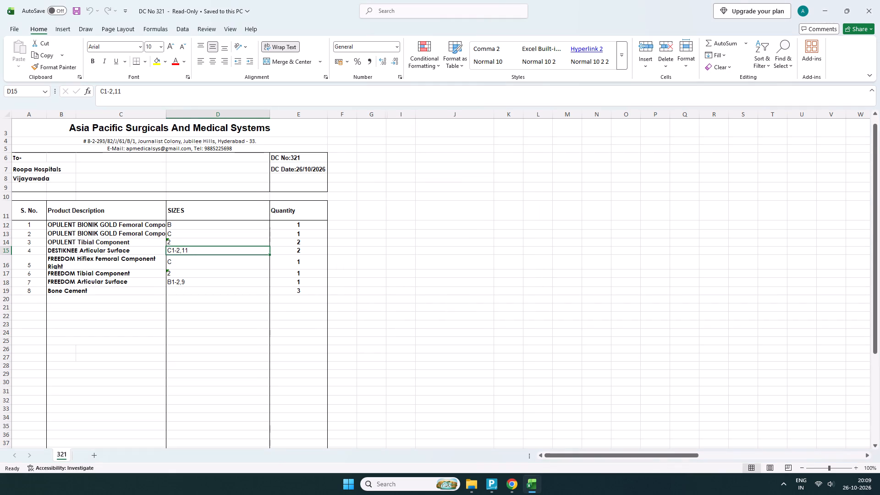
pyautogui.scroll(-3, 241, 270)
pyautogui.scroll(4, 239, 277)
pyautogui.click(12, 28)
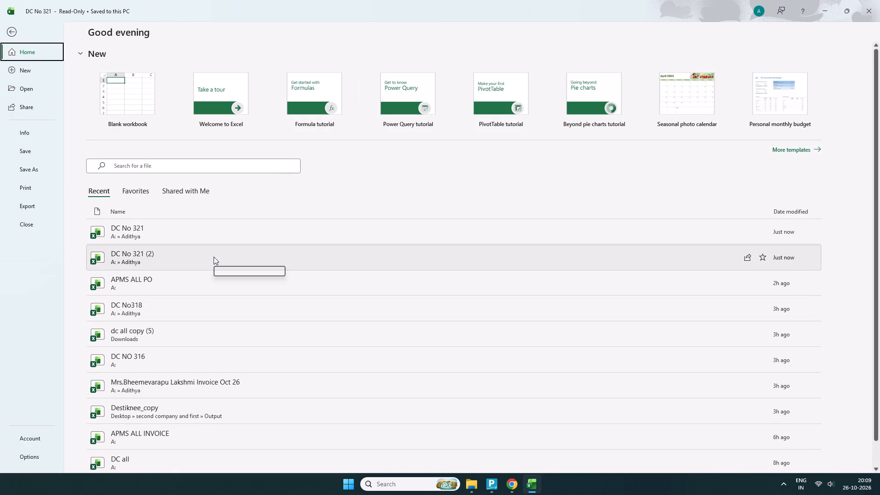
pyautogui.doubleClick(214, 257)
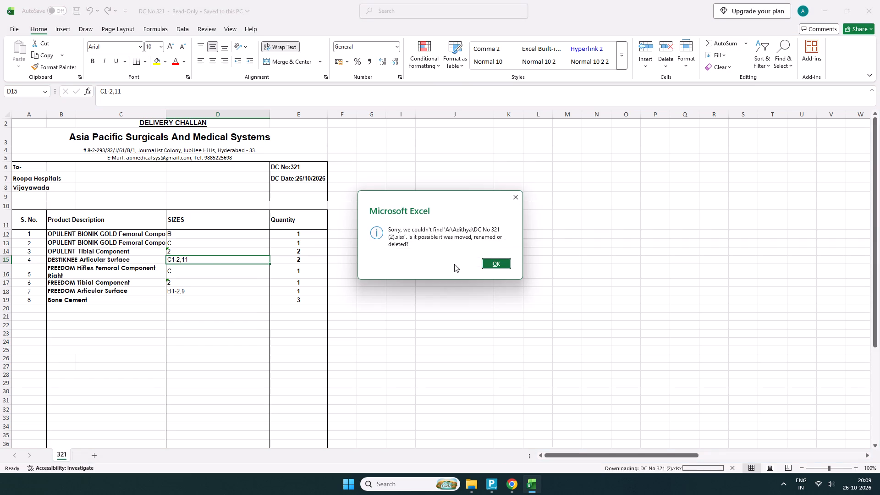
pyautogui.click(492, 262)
# Add item 9 below Bone Cement in the challan with the description DESTIKNEE Hiflex Femoral Component.
pyautogui.scroll(-1, 469, 281)
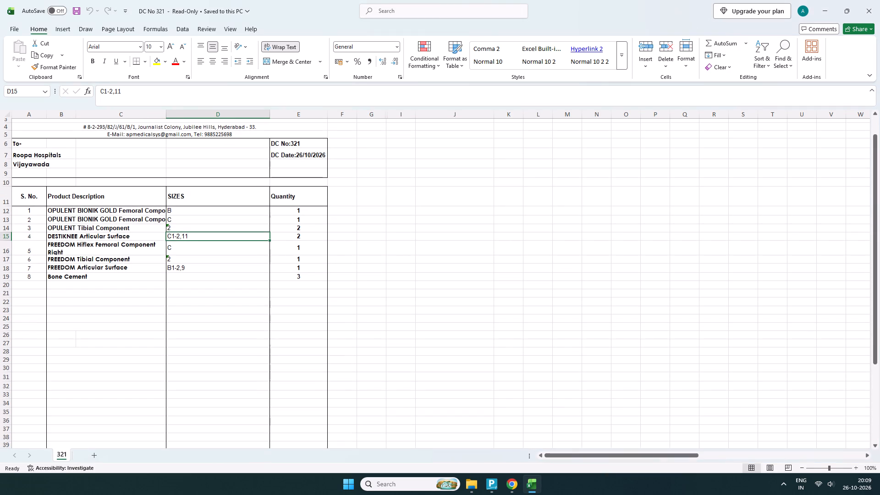
pyautogui.click(37, 285)
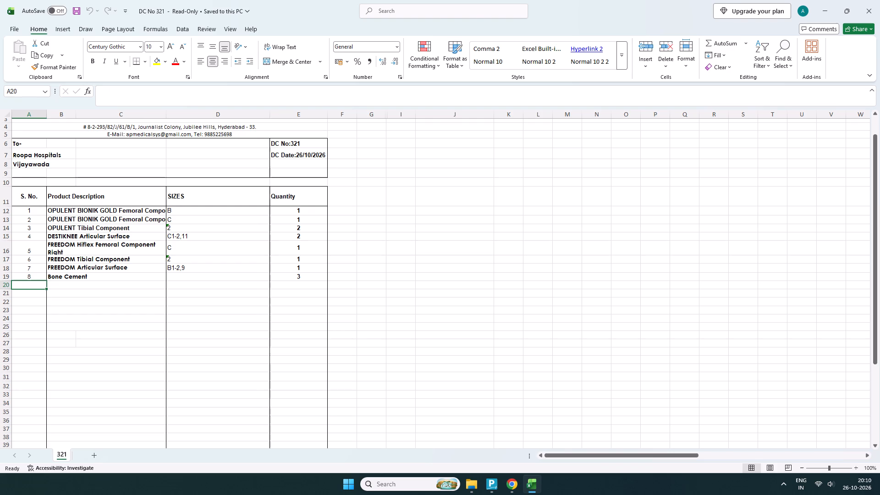
pyautogui.press('9')
pyautogui.press('Tab')
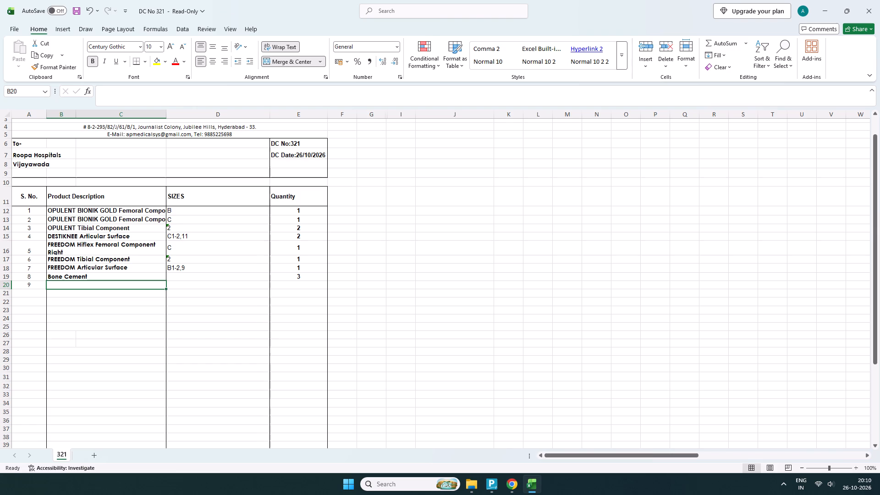
pyautogui.doubleClick(74, 286)
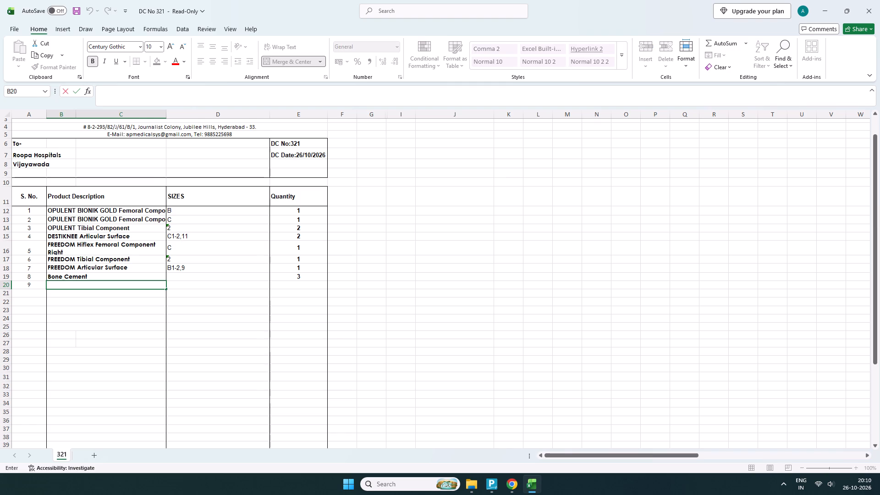
pyautogui.write('DESTIKNEE')
pyautogui.press('space')
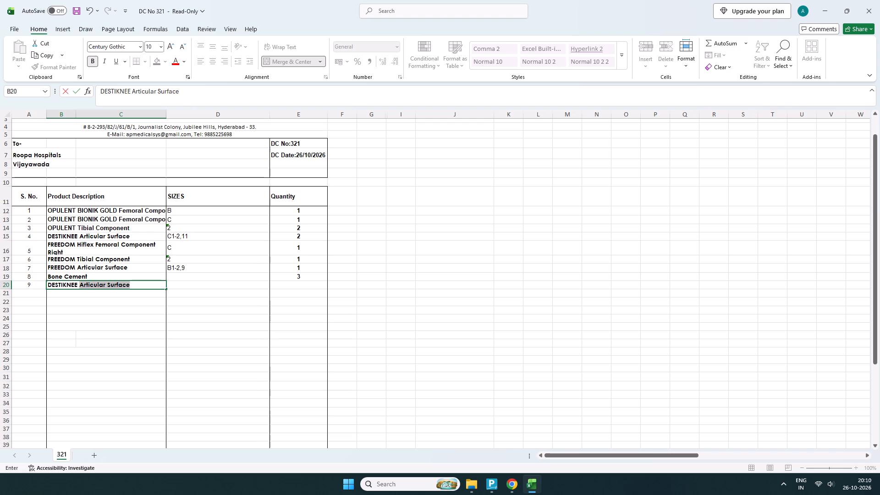
pyautogui.write('Hiflex')
pyautogui.press('space')
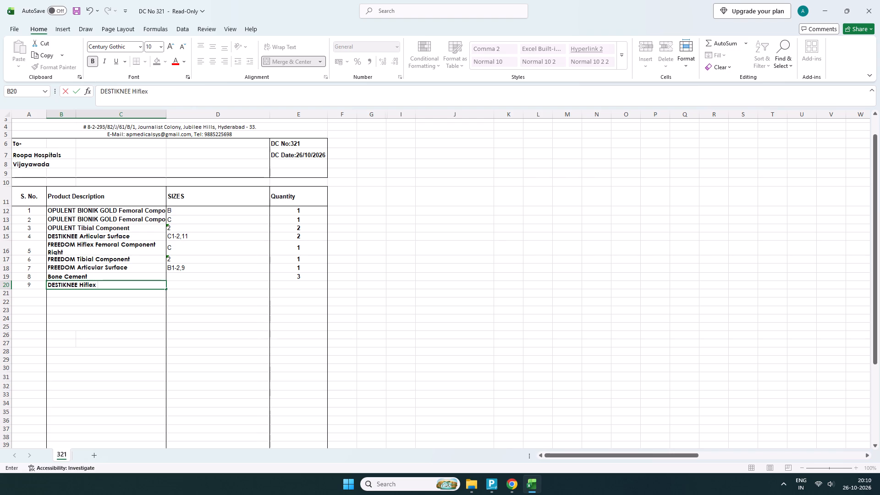
pyautogui.write('Femoral Component')
pyautogui.press('space')
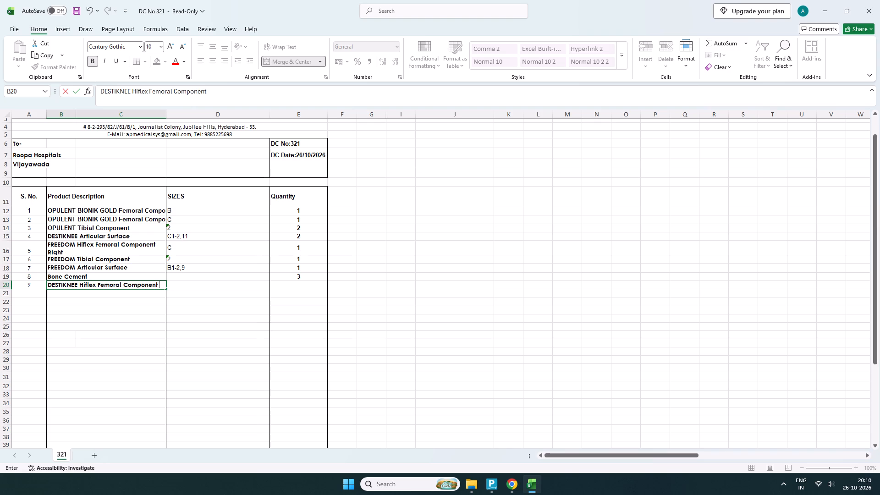
pyautogui.press('Tab')
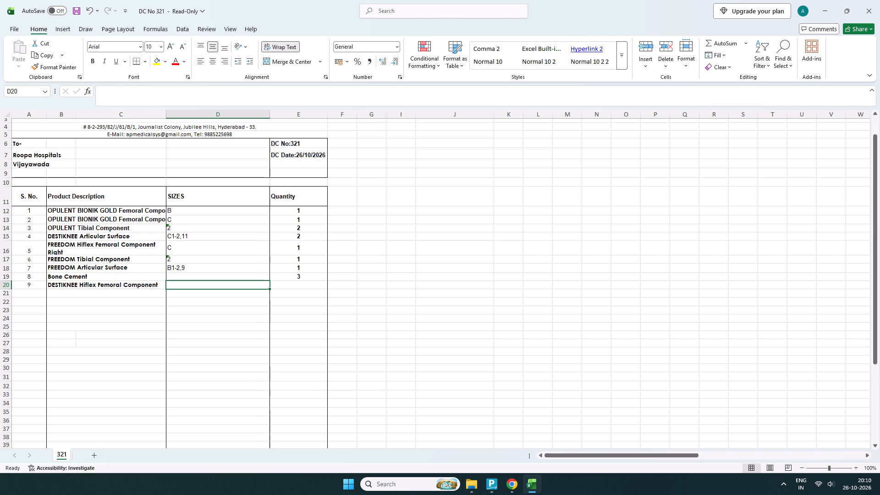
# Fill in item 9, DESTIKNEE Hiflex Femoral Component, with sizes D & F (LT), C & E & F (RT) and quantity 5.
pyautogui.write('D')
pyautogui.press('space')
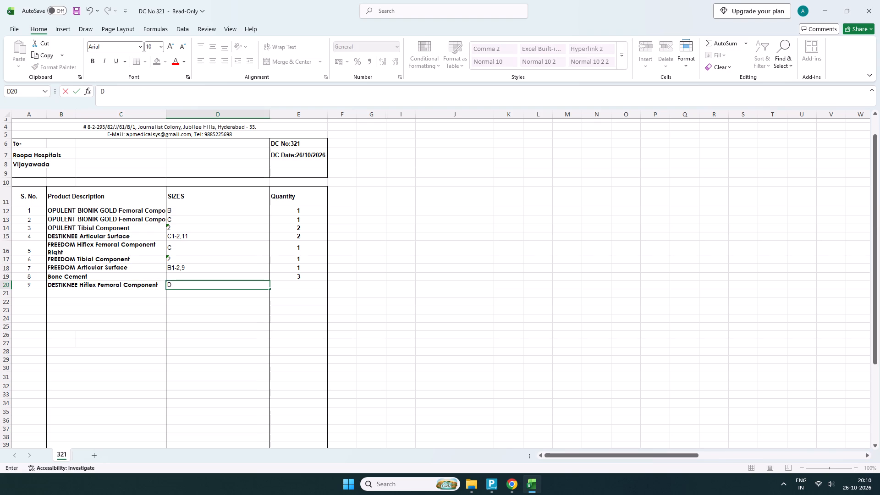
pyautogui.write('&')
pyautogui.press('space')
pyautogui.write('F')
pyautogui.press('space')
pyautogui.hotkey('shift', '(')
pyautogui.write('LT0')
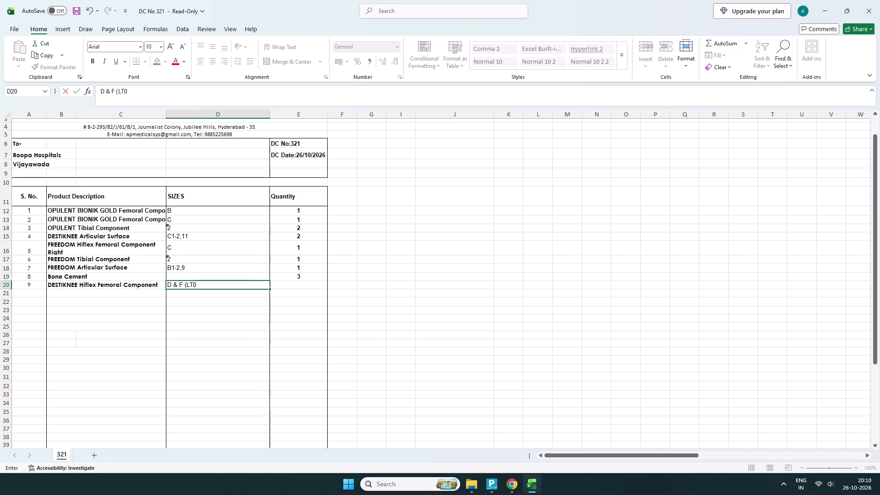
pyautogui.press('BackSpace')
pyautogui.hotkey('shift', ')')
pyautogui.write(',')
pyautogui.press('space')
pyautogui.press('space')
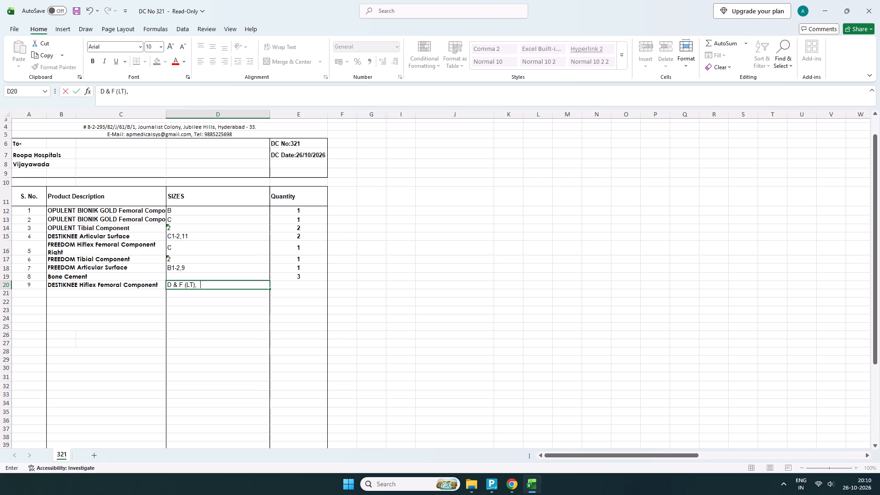
pyautogui.write('C')
pyautogui.press('space')
pyautogui.press('7')
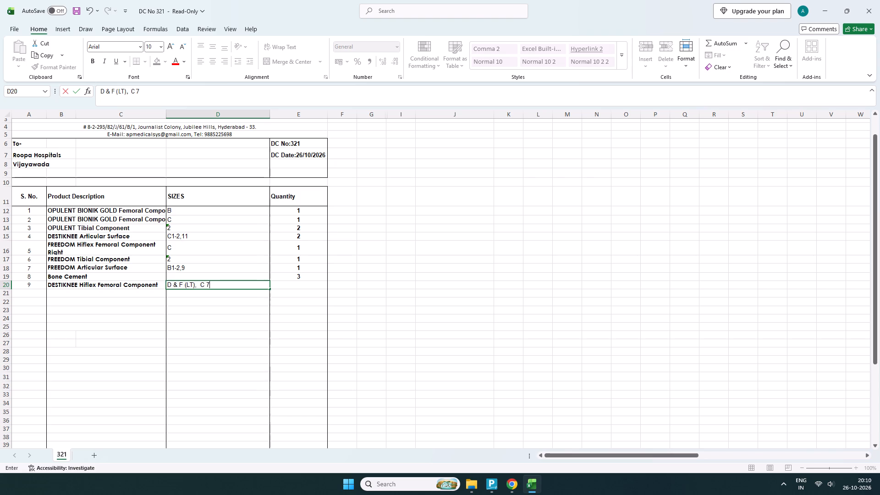
pyautogui.press('BackSpace')
pyautogui.write('&')
pyautogui.press('space')
pyautogui.write('E')
pyautogui.press('space')
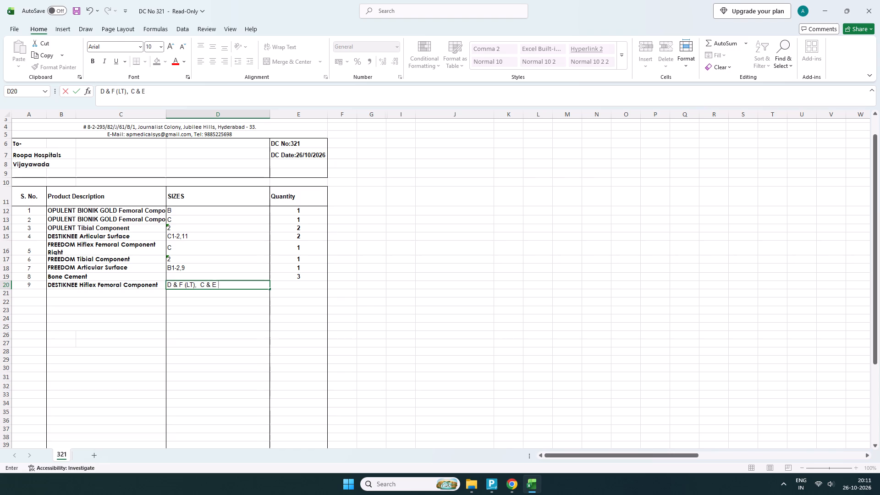
pyautogui.write('& F')
pyautogui.press('space')
pyautogui.hotkey('shift', '(')
pyautogui.write('RT)')
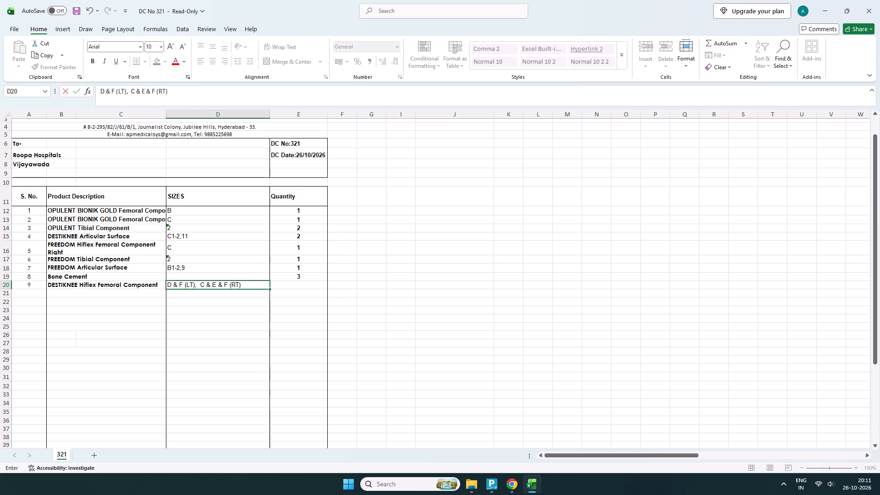
pyautogui.press('Tab')
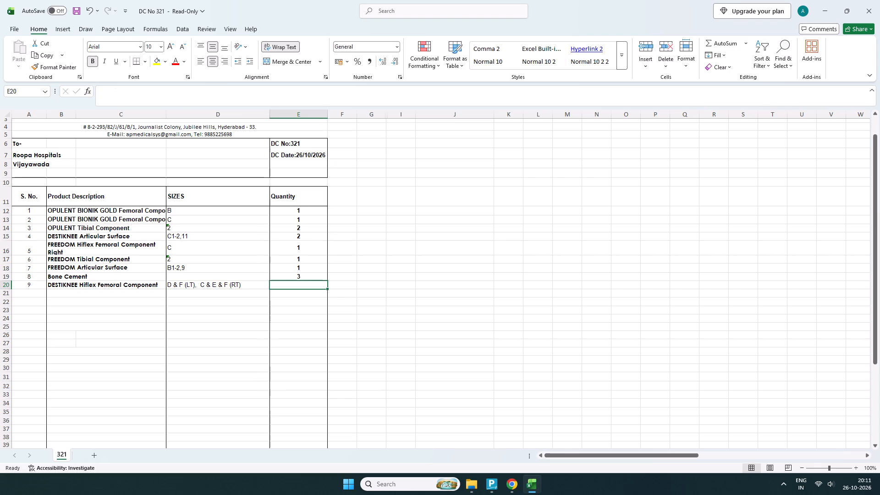
pyautogui.press('5')
pyautogui.press('Tab')
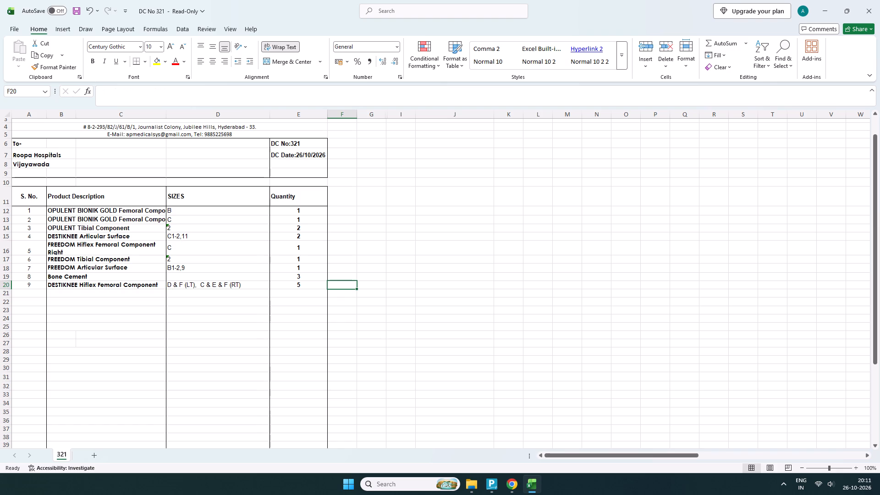
# Add item 10 in the following row with the description DESTIKNEE Tibial Component.
pyautogui.press('Down')
pyautogui.press('Left')
pyautogui.press('Left')
pyautogui.press('Left')
pyautogui.press('Left')
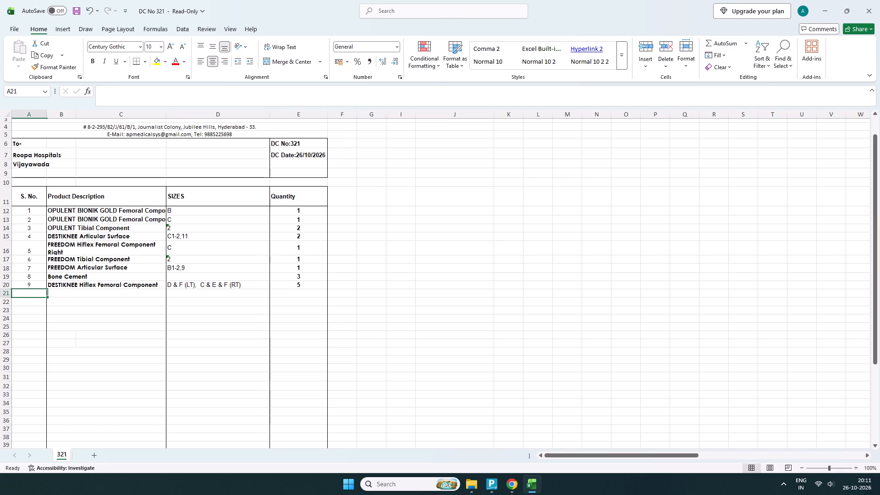
pyautogui.write('10')
pyautogui.press('Tab')
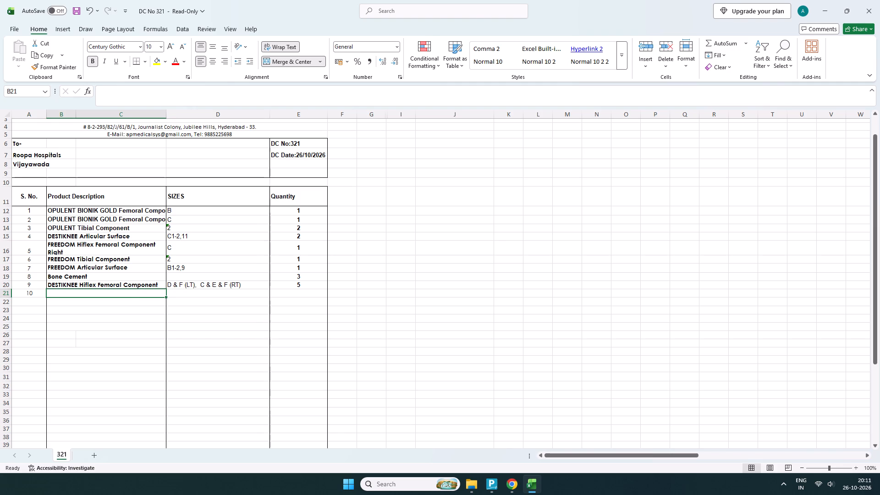
pyautogui.write('DESTIKNEE')
pyautogui.press('space')
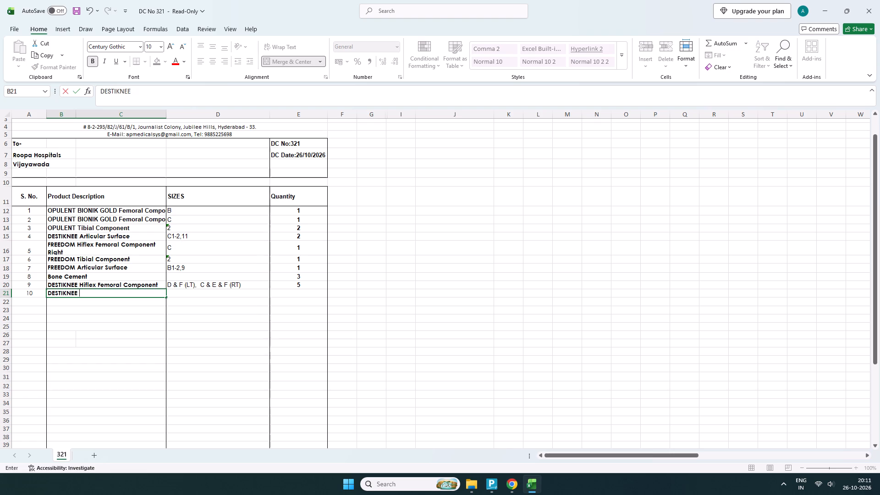
pyautogui.hotkey('shift', 't')
pyautogui.write('ibial')
pyautogui.press('space')
pyautogui.hotkey('shift', 'c')
pyautogui.write('omponent')
pyautogui.press('space')
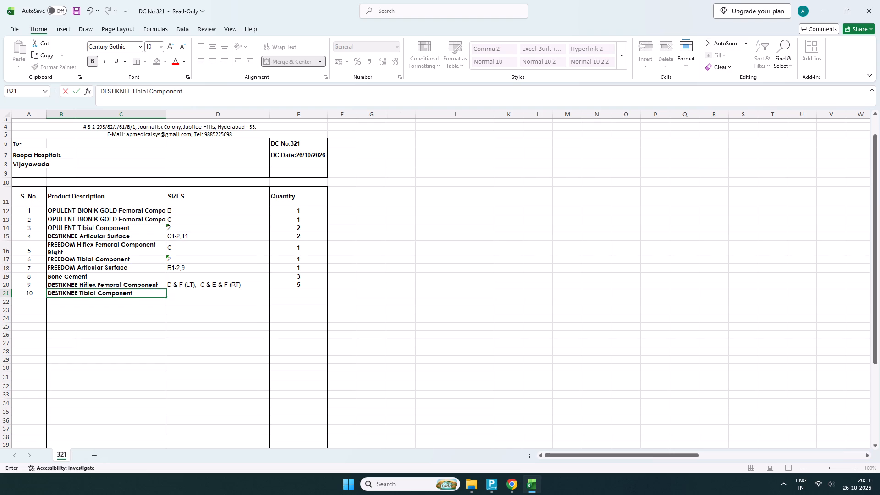
pyautogui.press('Tab')
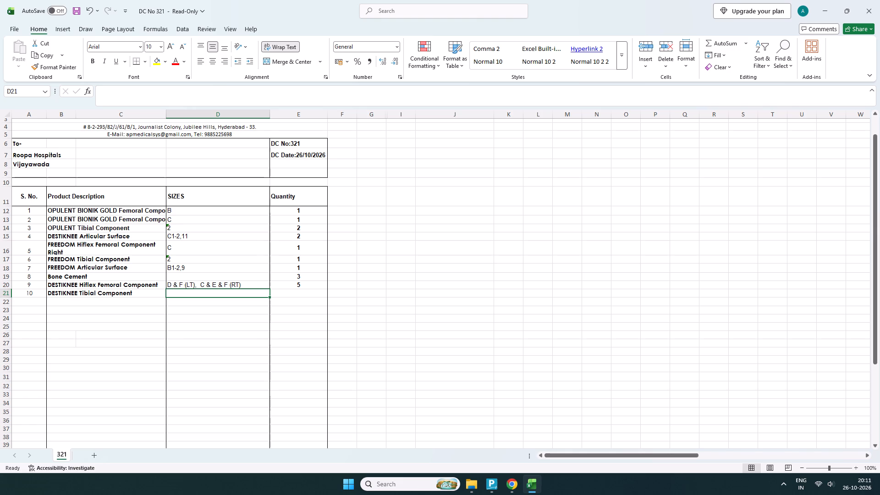
# Fill in item 10 with sizes 2(2), 4, 5 and quantity 4.
pyautogui.press('2')
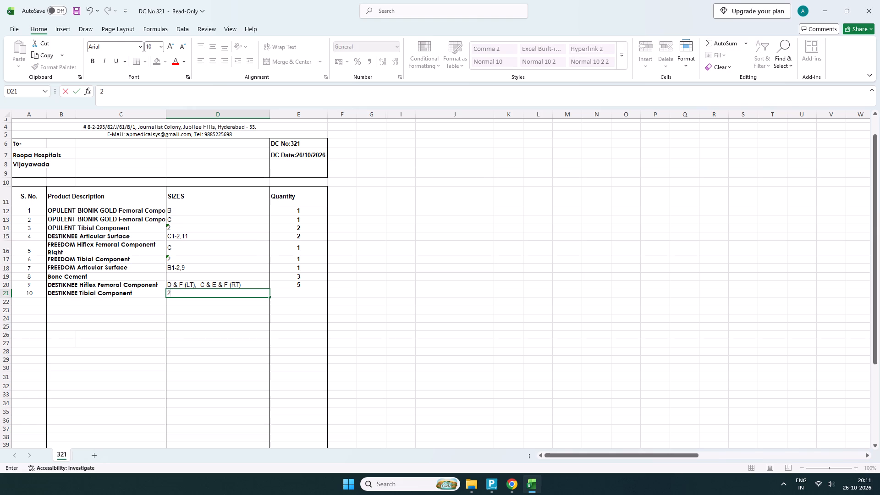
pyautogui.write('(@')
pyautogui.press('BackSpace')
pyautogui.press('2')
pyautogui.hotkey('shift', ')')
pyautogui.write(',')
pyautogui.press('space')
pyautogui.write('4, 5')
pyautogui.press('space')
pyautogui.press('Tab')
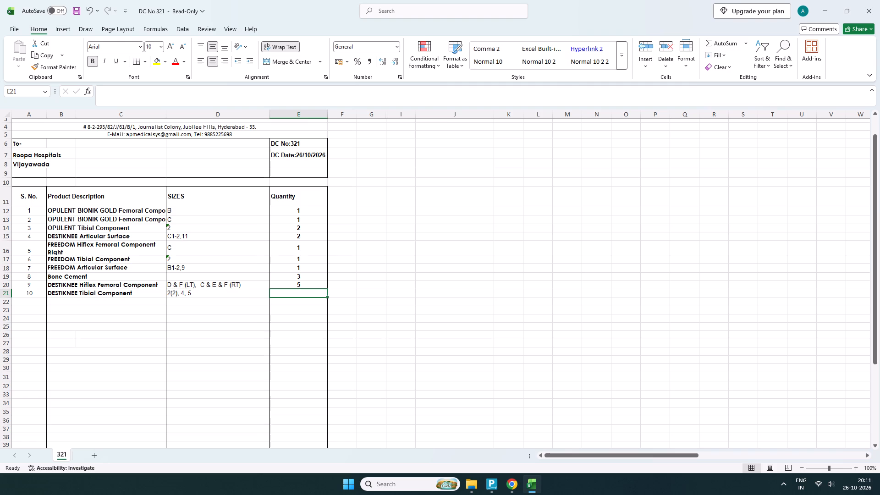
pyautogui.press('4')
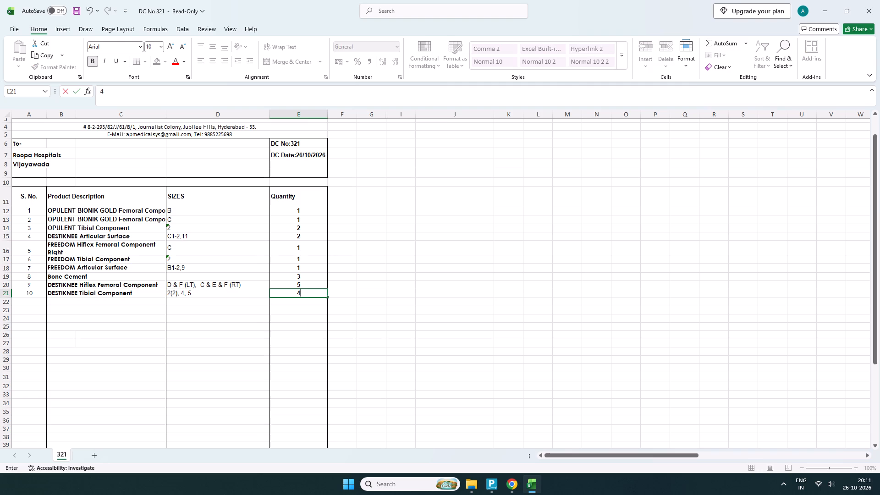
pyautogui.press('Return')
# Add item 11 to the challan as LATITUD Uncemented Femoral Stem, size 2, quantity 1.
pyautogui.write('11')
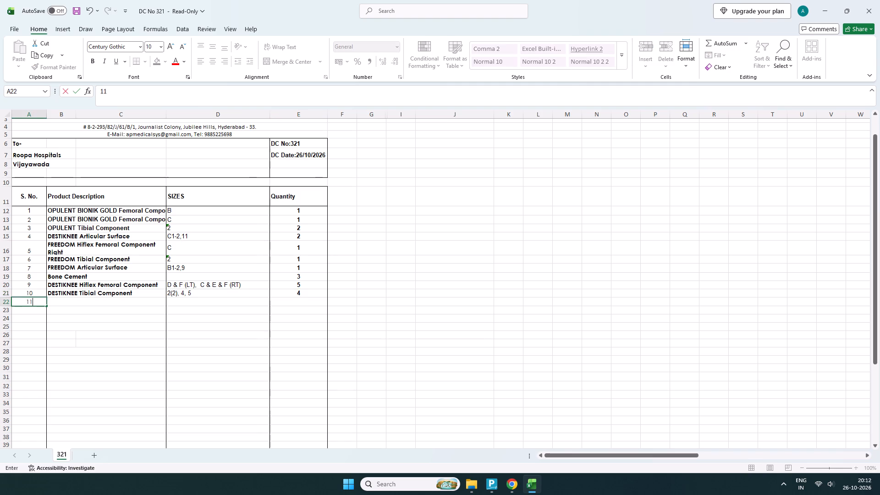
pyautogui.press('Tab')
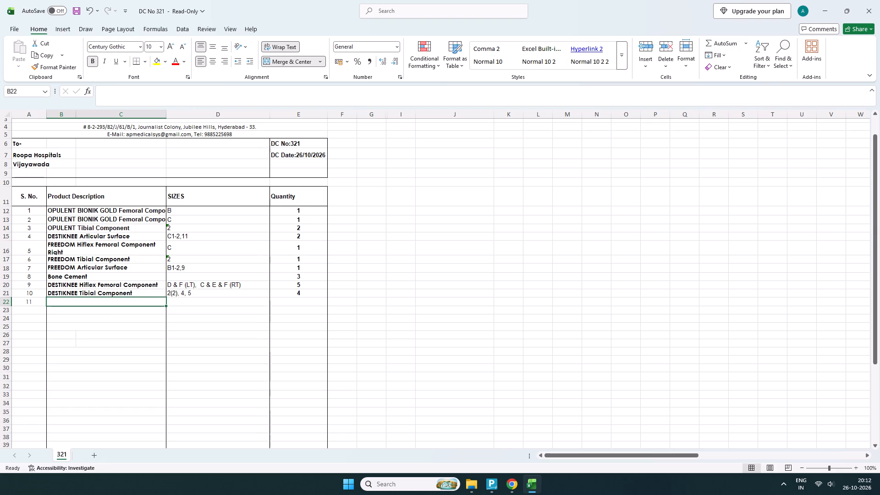
pyautogui.write('LATITUD')
pyautogui.press('space')
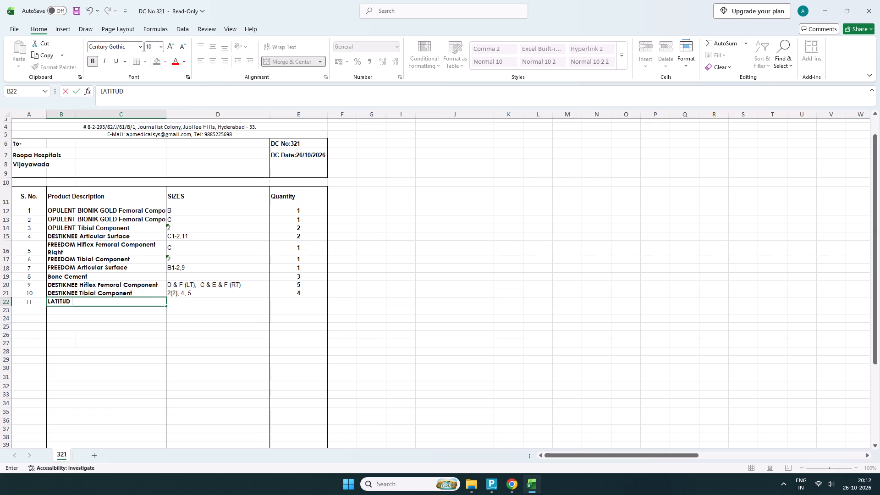
pyautogui.write('Uncemented Femoral Stem')
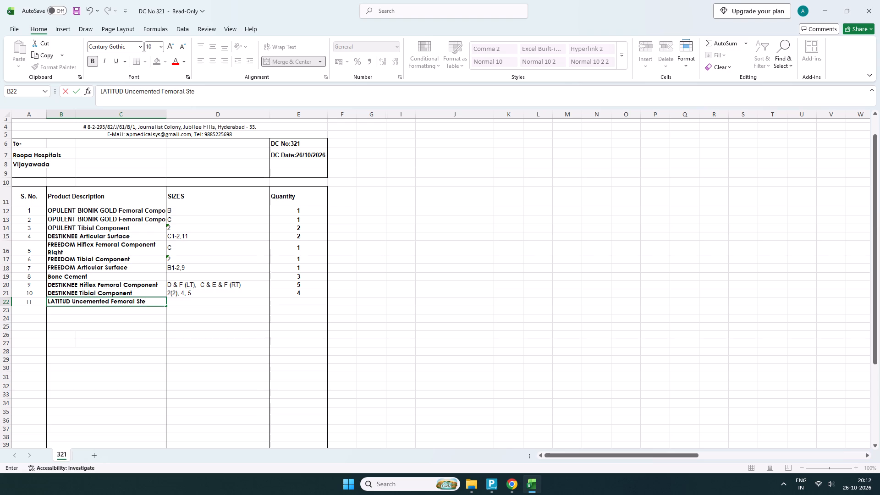
pyautogui.press('Tab')
pyautogui.press('2')
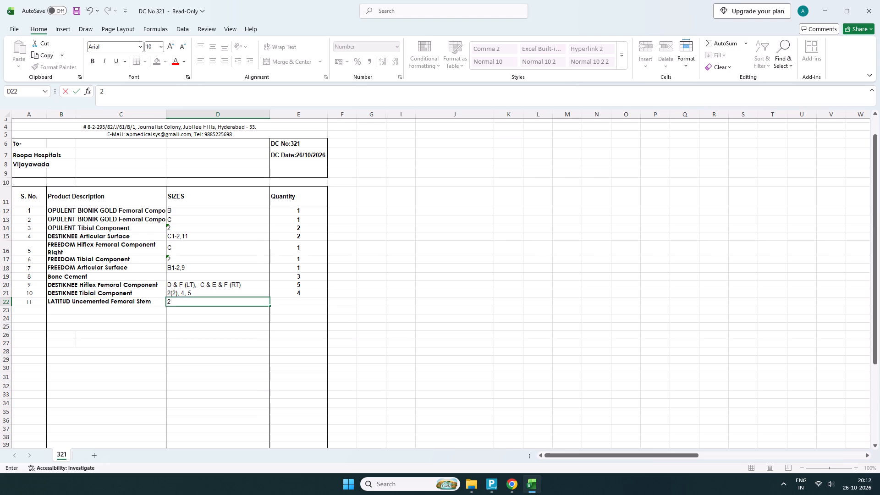
pyautogui.press('Tab')
pyautogui.press('1')
pyautogui.press('Return')
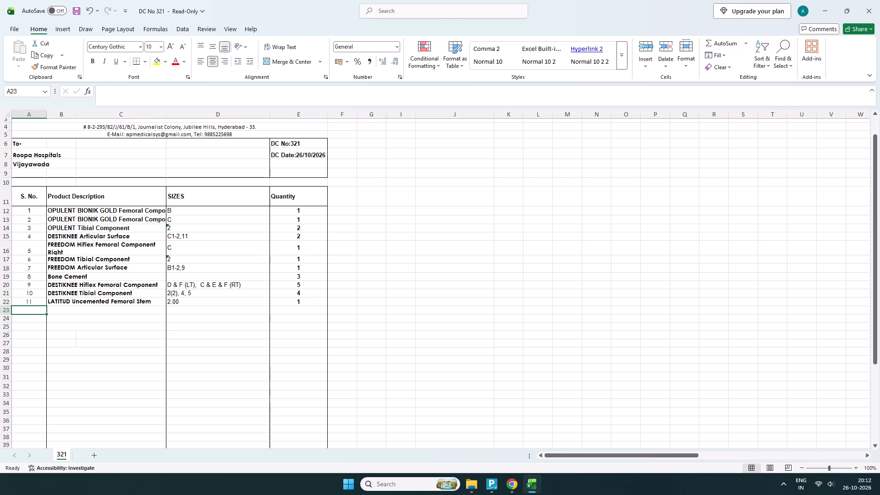
# Check the sum of all item quantities and set the challan's Total Items to 22.
pyautogui.moveTo(288, 209); pyautogui.dragTo(303, 292)
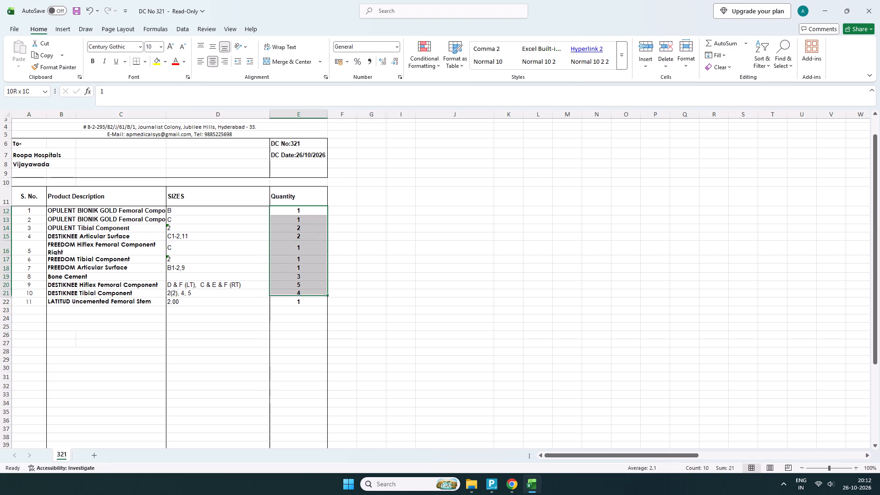
pyautogui.moveTo(303, 292); pyautogui.dragTo(303, 305)
pyautogui.scroll(-4, 413, 302)
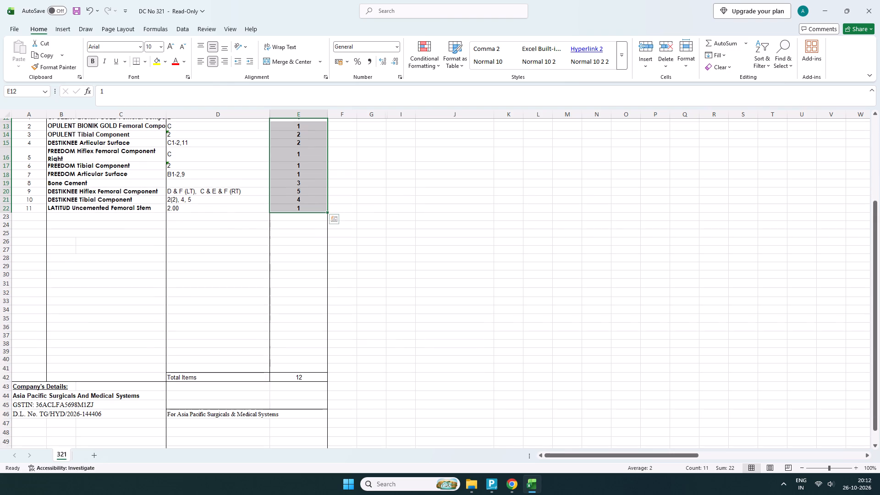
pyautogui.click(303, 379)
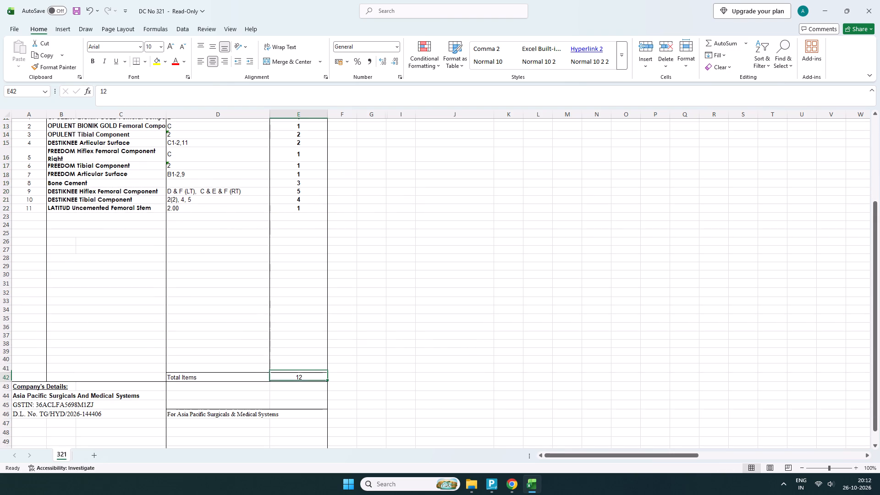
pyautogui.write('22')
pyautogui.press('Return')
pyautogui.scroll(-3, 315, 367)
pyautogui.scroll(5, 315, 367)
pyautogui.scroll(4, 87, 208)
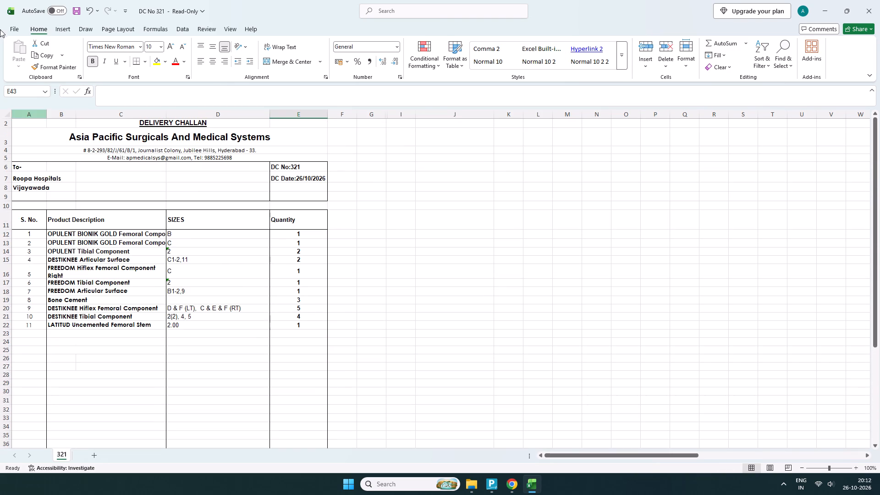
# Save the workbook as Copy of DC No 321 in the Adithya folder on the A: drive.
pyautogui.click(12, 27)
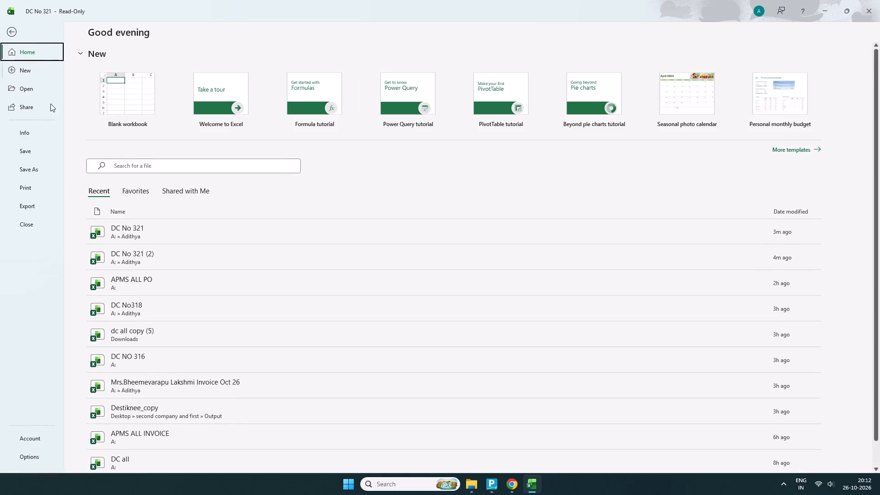
pyautogui.click(37, 169)
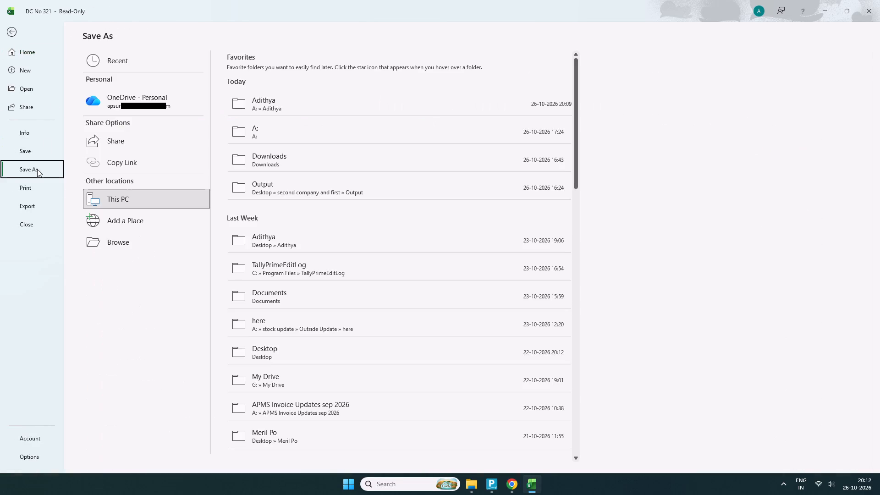
pyautogui.doubleClick(258, 104)
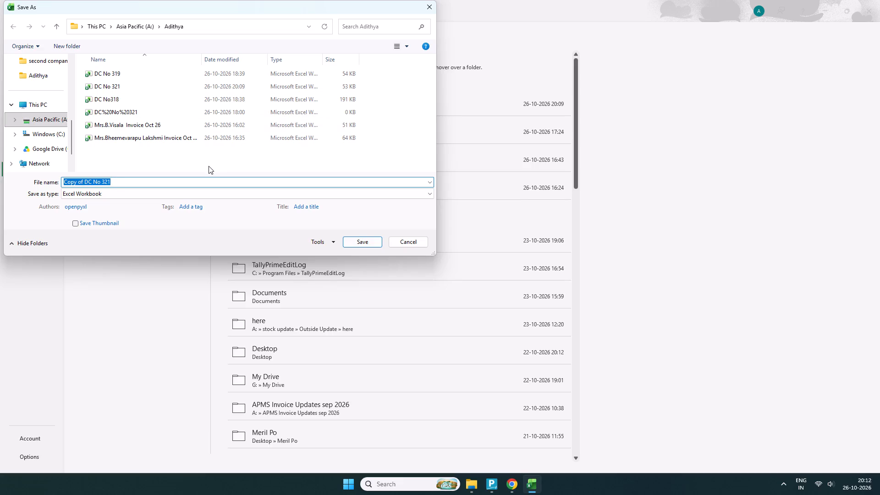
pyautogui.click(366, 240)
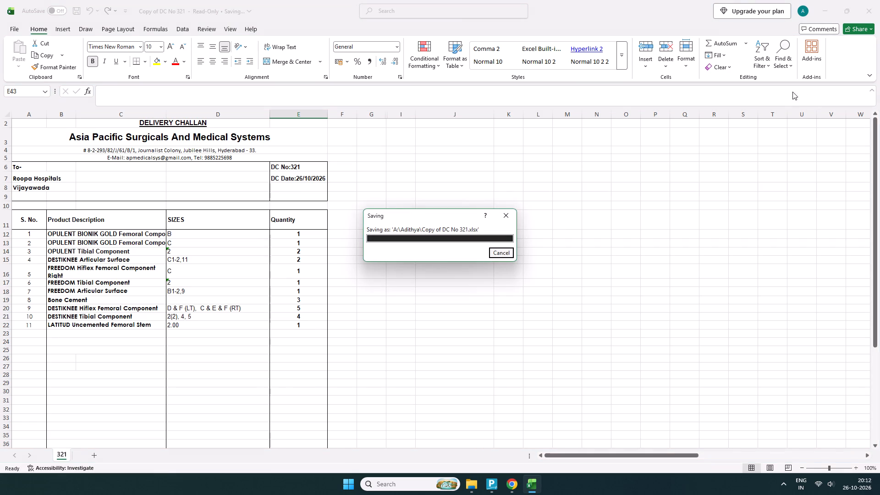
pyautogui.click(505, 216)
# Switch to File Explorer and open Copy of DC No 321 from the Adithya folder to review the saved challan.
pyautogui.click(830, 6)
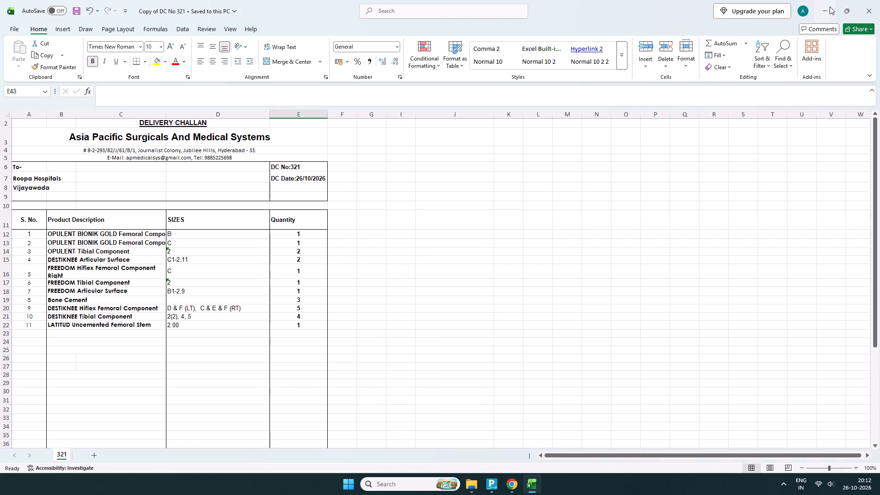
pyautogui.click(534, 207)
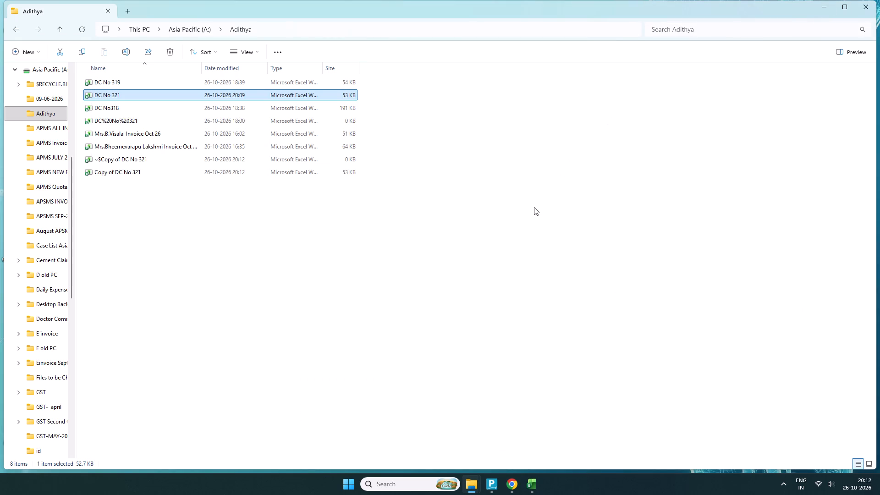
pyautogui.doubleClick(201, 173)
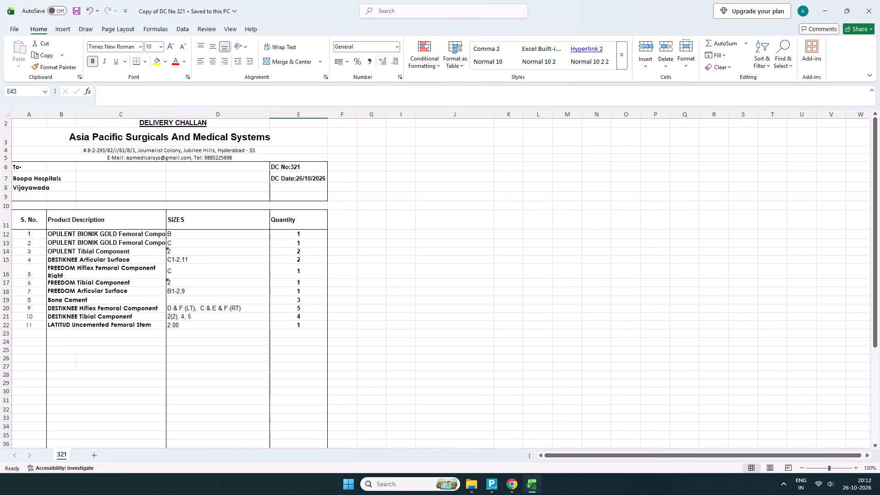
pyautogui.scroll(1, 448, 255)
pyautogui.scroll(-2, 448, 255)
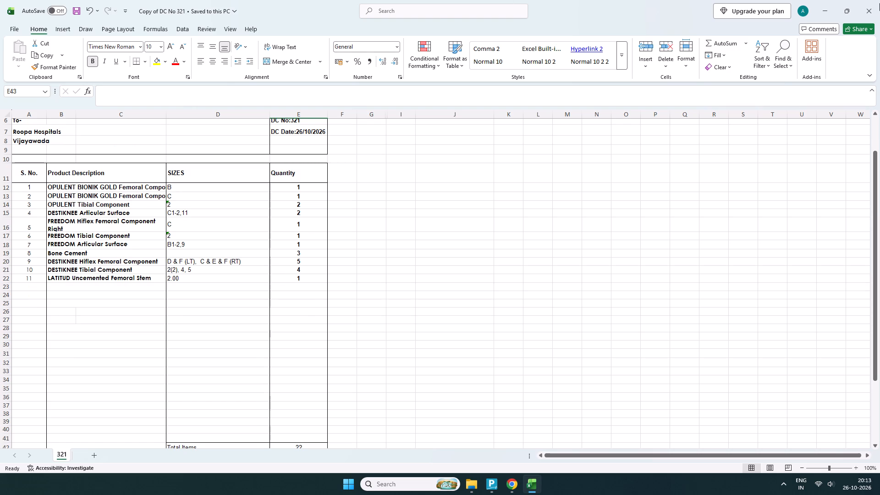
pyautogui.click(830, 9)
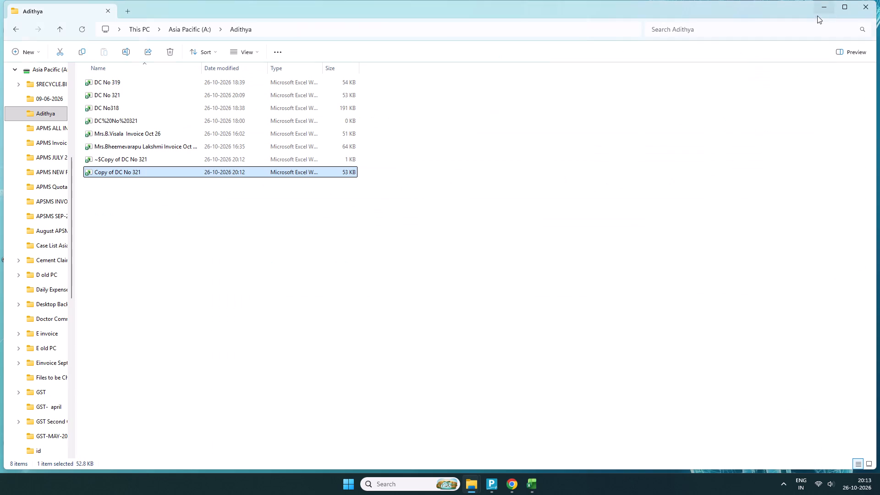
pyautogui.click(602, 178)
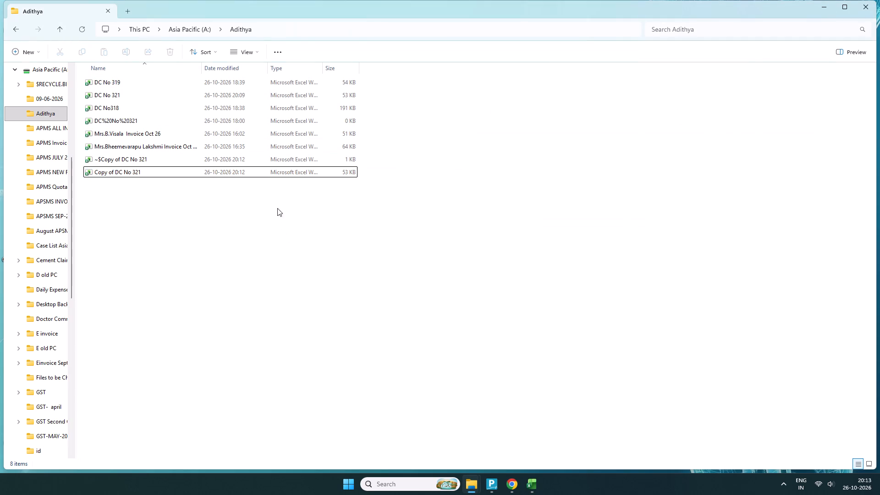
pyautogui.doubleClick(185, 170)
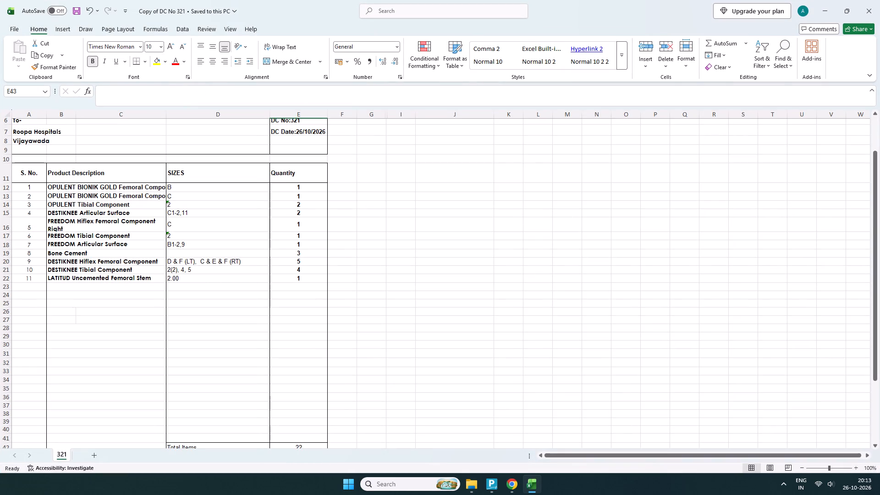
pyautogui.scroll(-3, 203, 282)
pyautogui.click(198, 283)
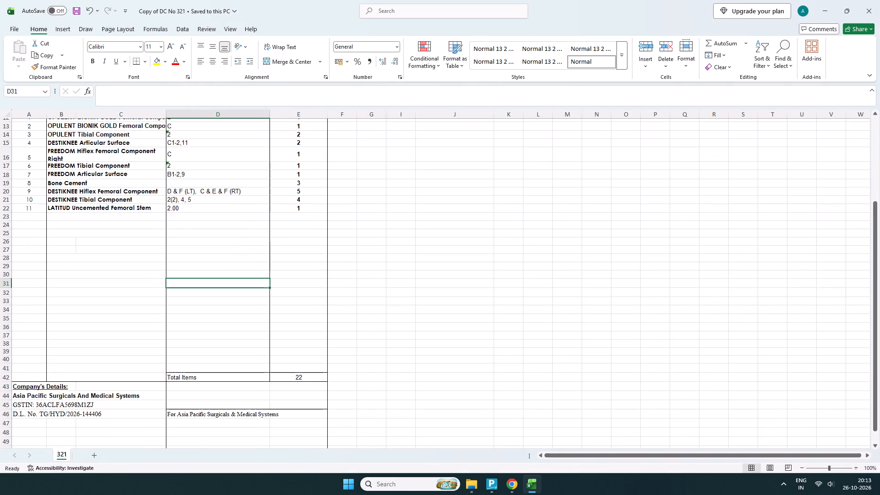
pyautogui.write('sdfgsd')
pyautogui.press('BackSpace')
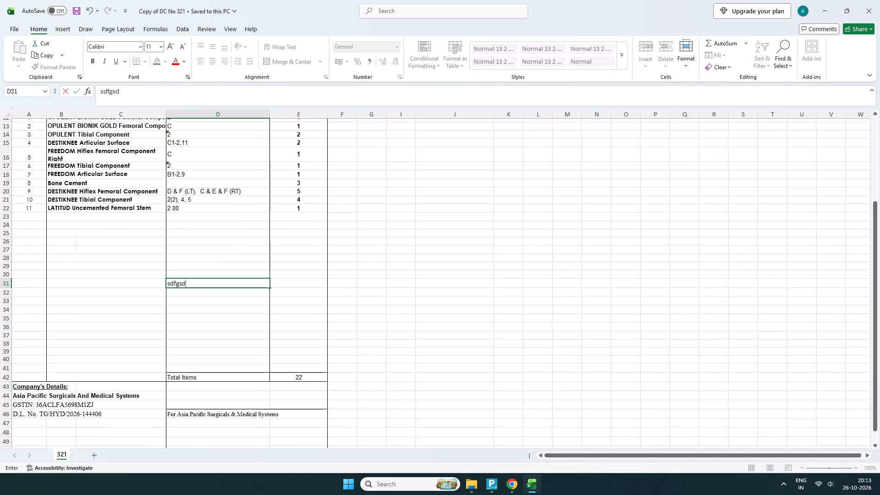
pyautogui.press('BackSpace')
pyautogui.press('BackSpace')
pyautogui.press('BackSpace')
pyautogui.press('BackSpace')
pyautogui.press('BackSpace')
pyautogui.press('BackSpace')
# Save the Copy of DC No 321 workbook.
pyautogui.hotkey('ctrl', 's')
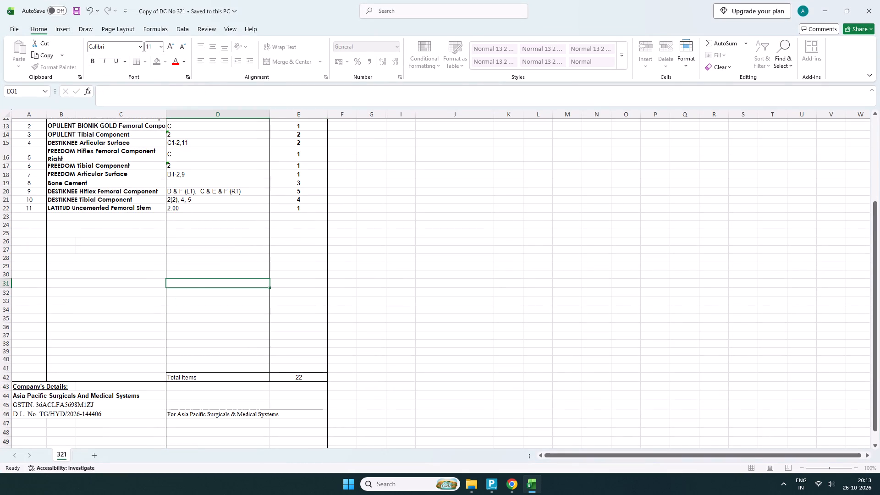
pyautogui.scroll(6, 253, 277)
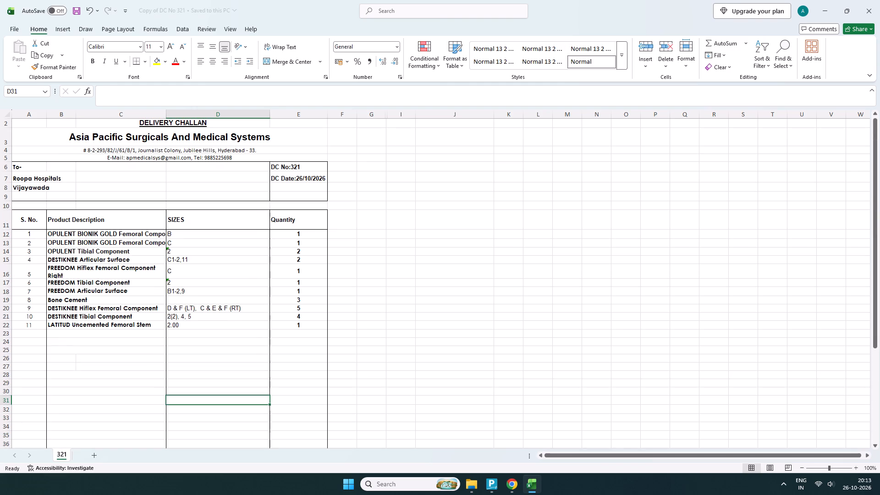
pyautogui.scroll(7, 253, 277)
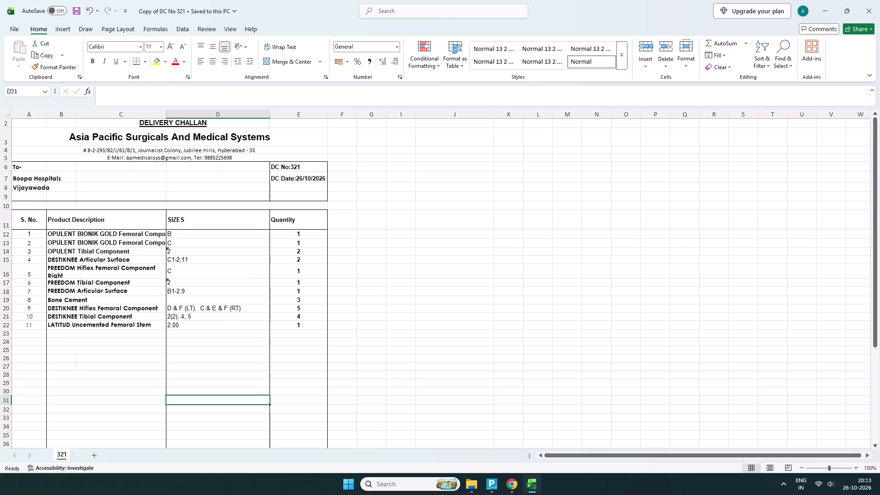
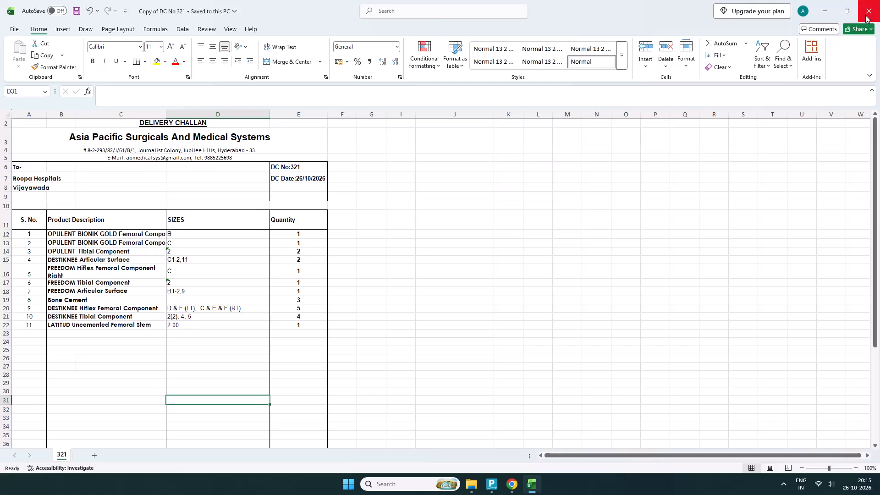
# Close the Copy of DC No 321 workbook and the Adithya folder window to return to the desktop.
pyautogui.click(865, 15)
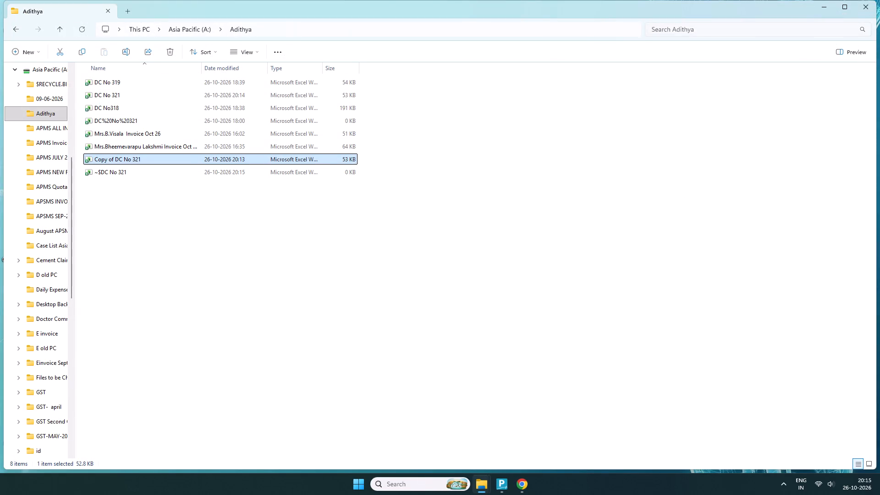
pyautogui.click(870, 6)
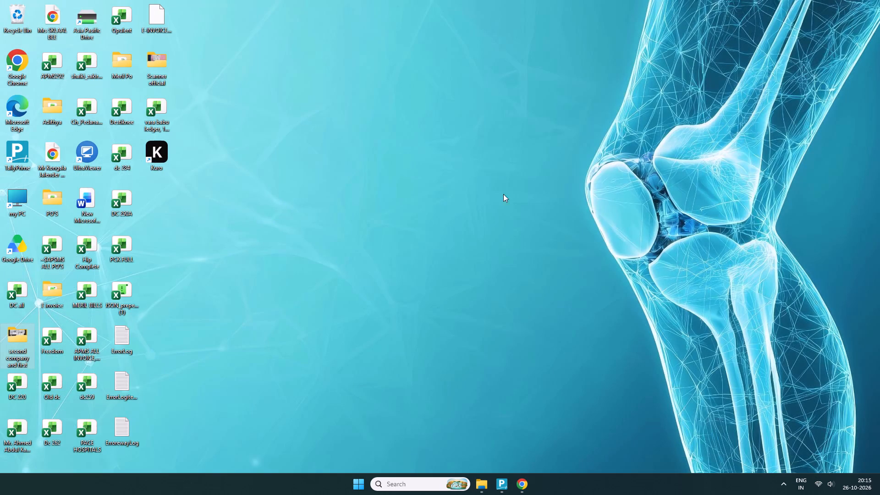